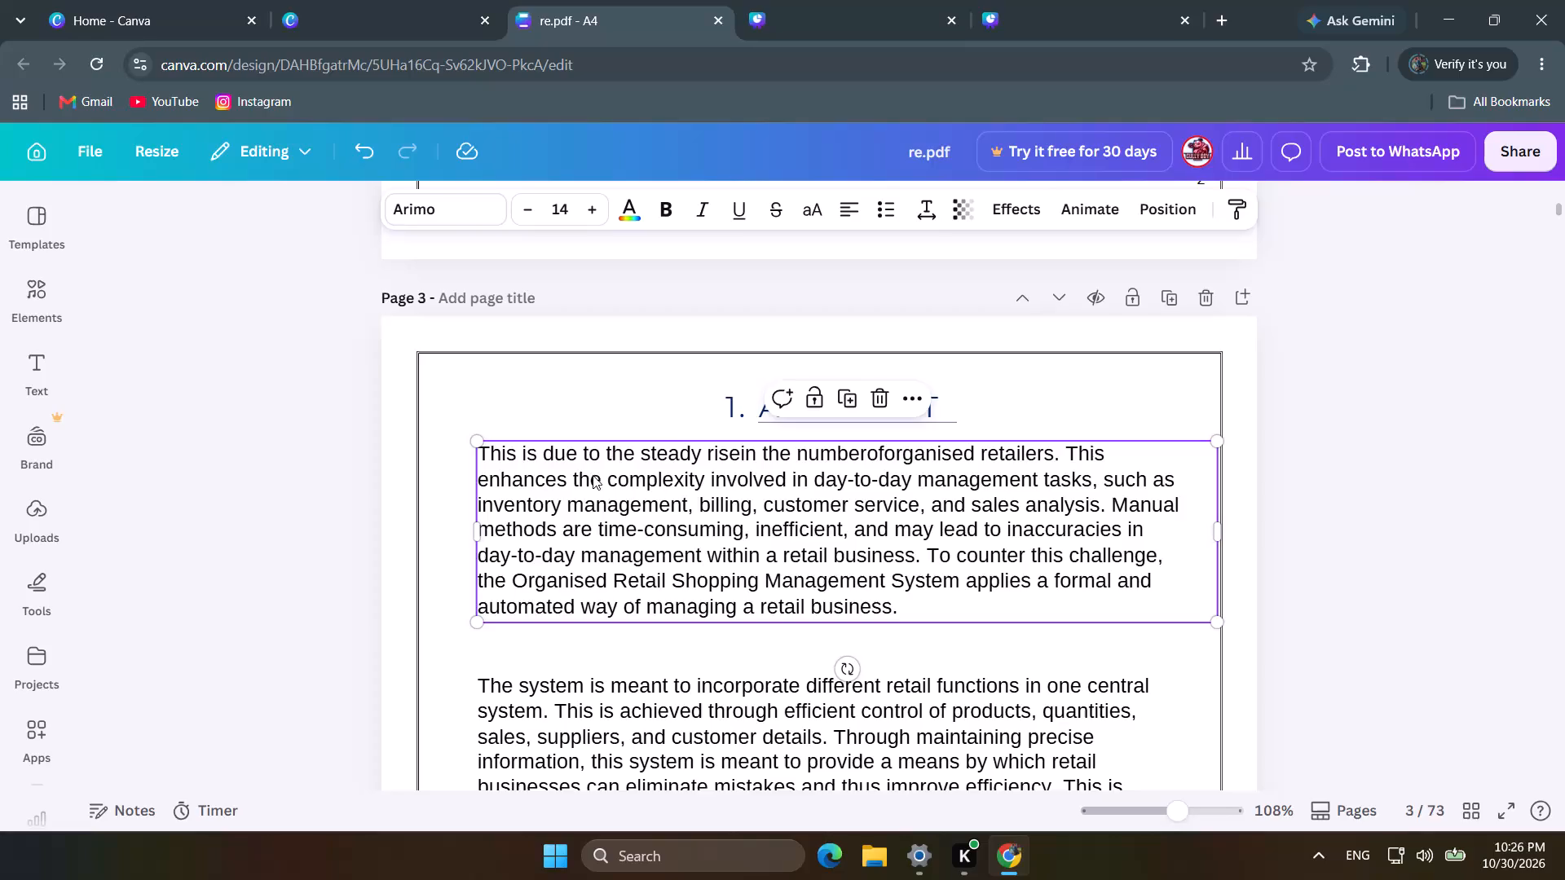
Set the first paragraph under the ABSTRACT heading on page 3 in League Spartan at font size 14.
click(593, 472)
click(589, 221)
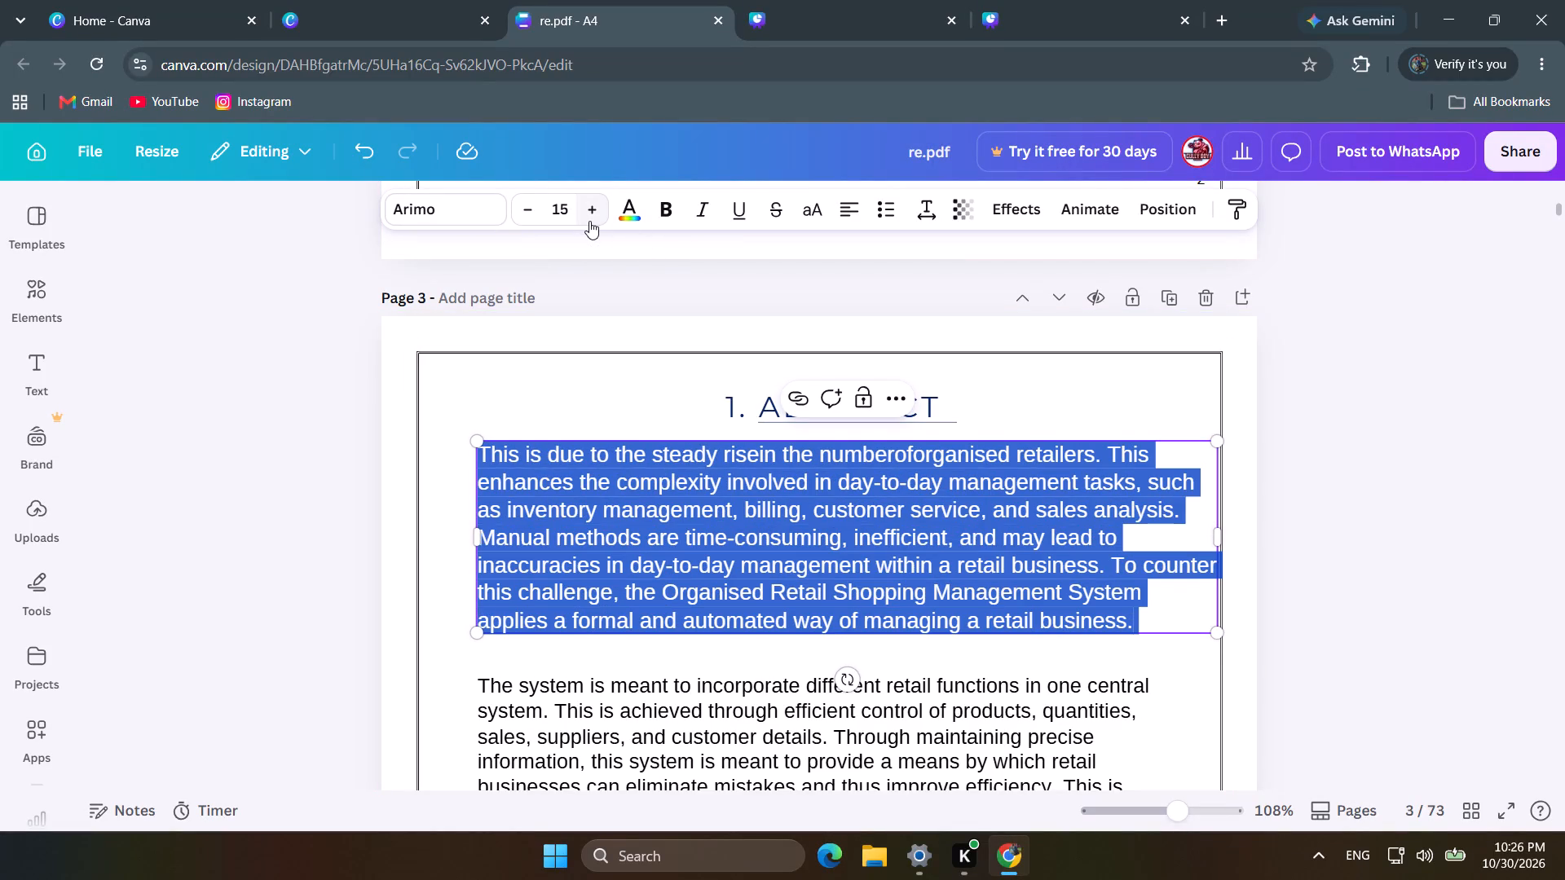
click(541, 213)
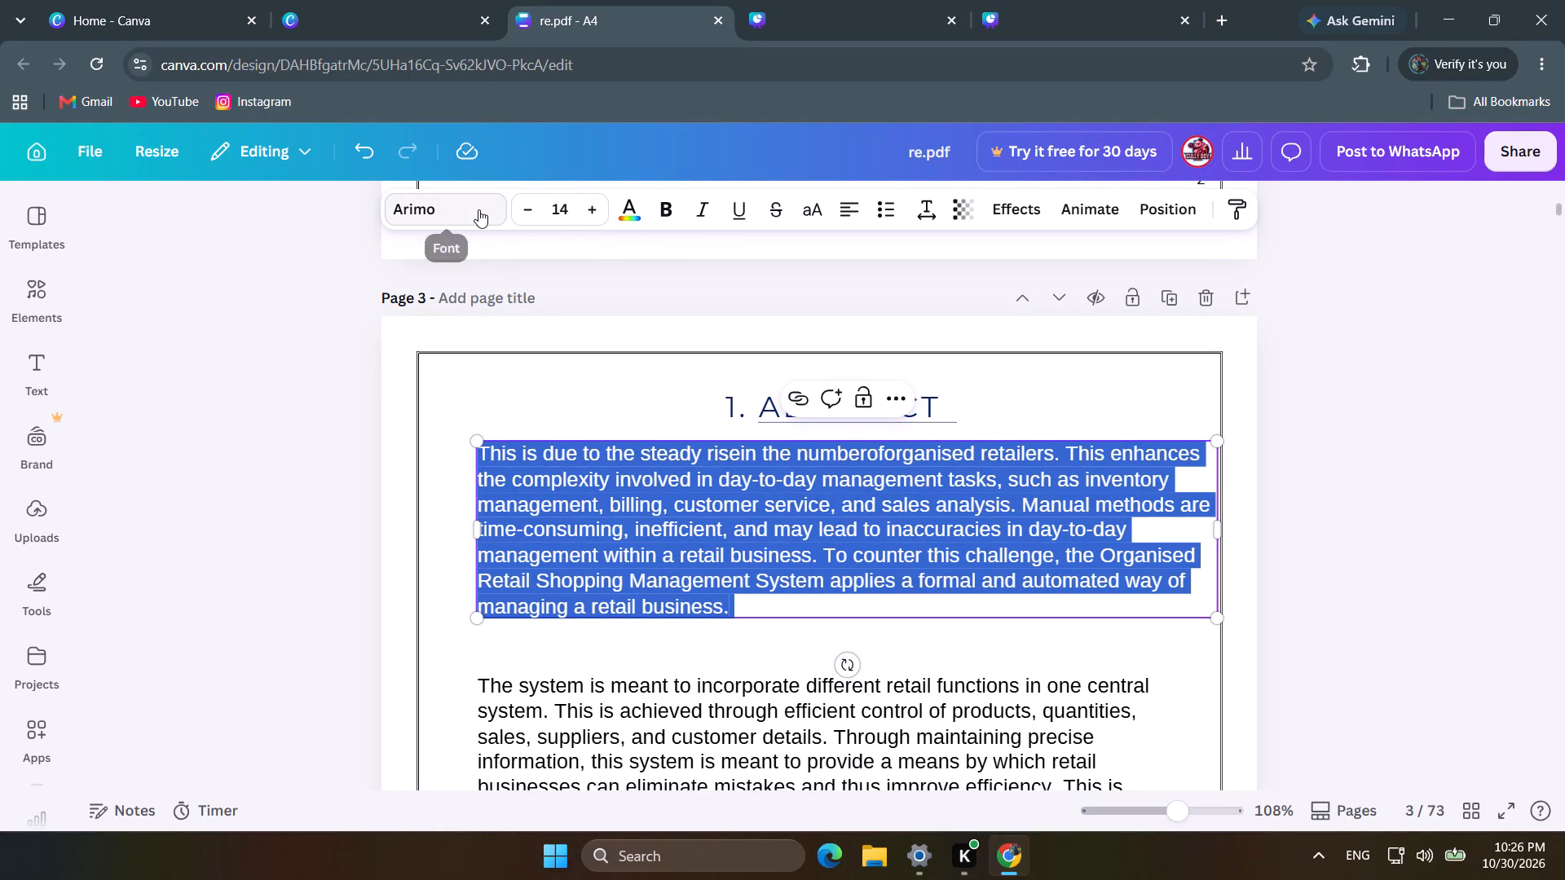
click(478, 209)
scroll(307, 640, down, 6)
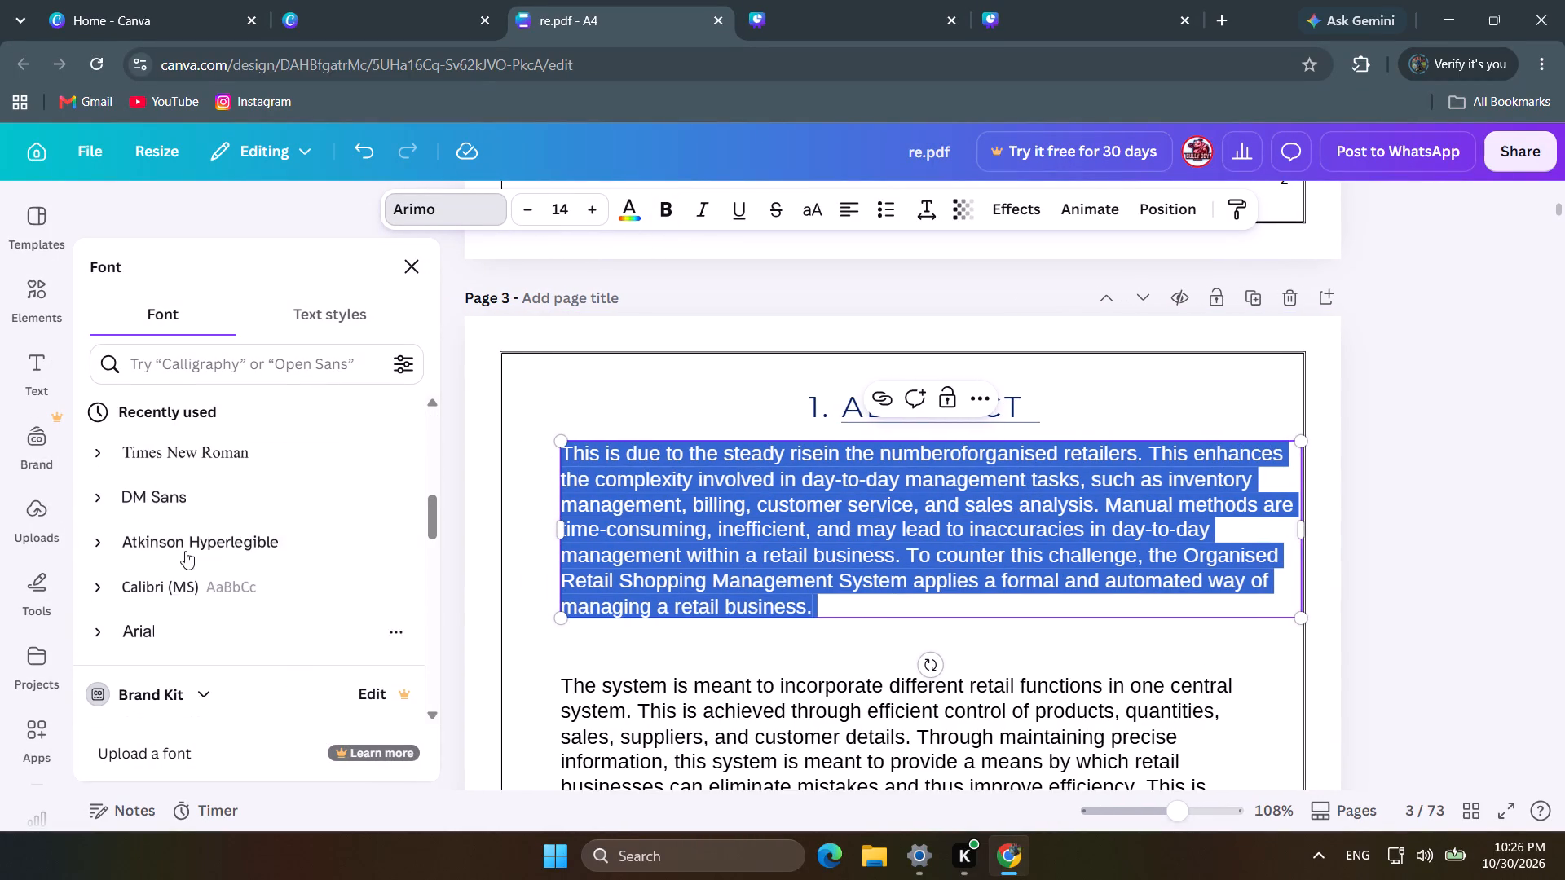
scroll(177, 508, down, 6)
click(223, 499)
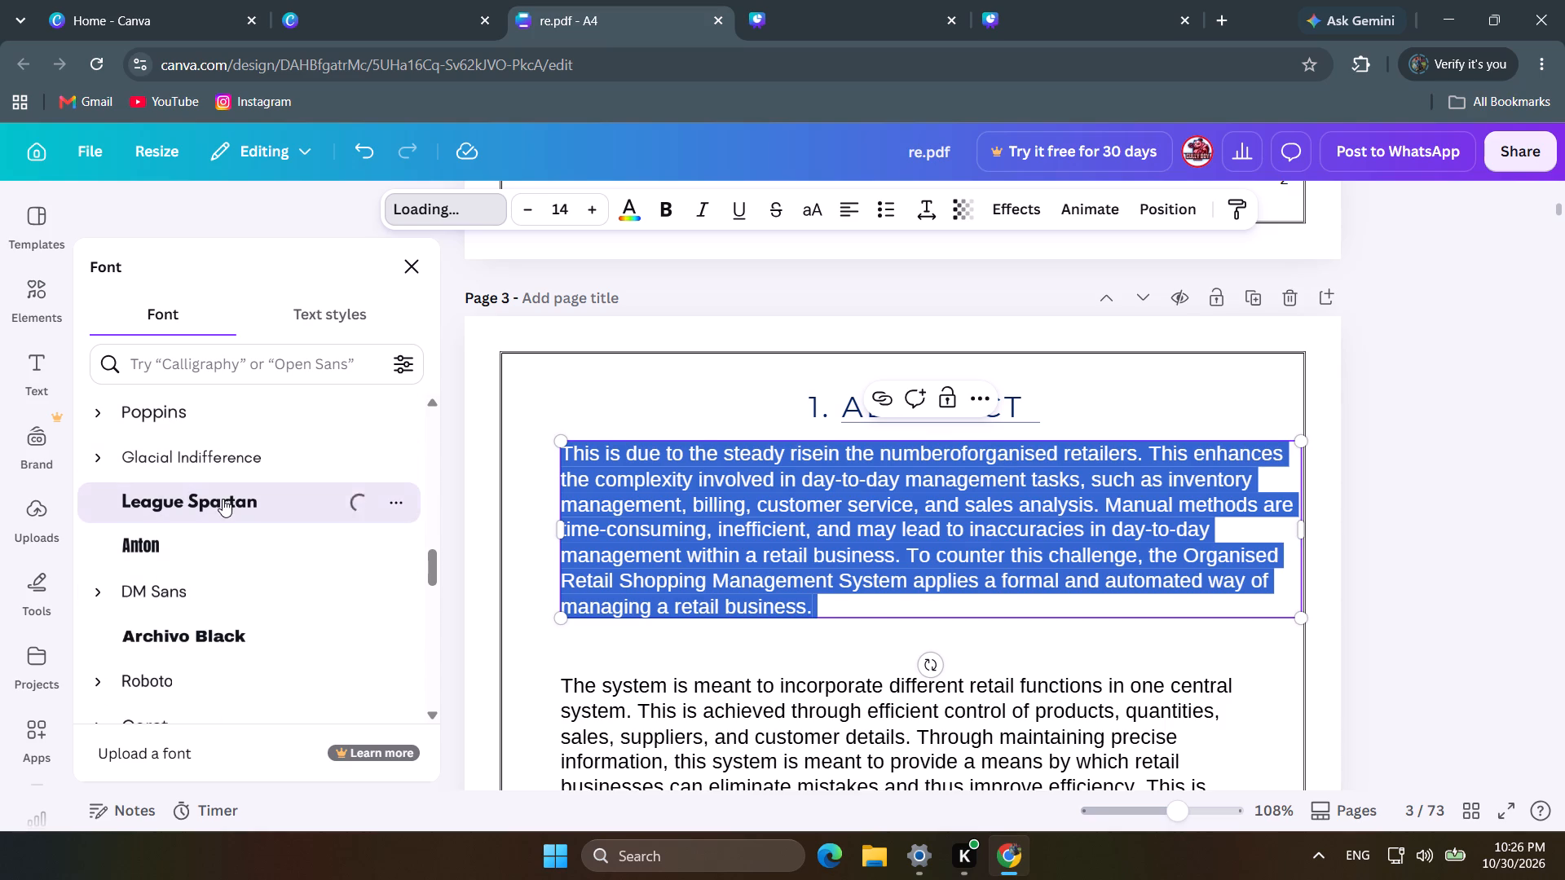
click(666, 396)
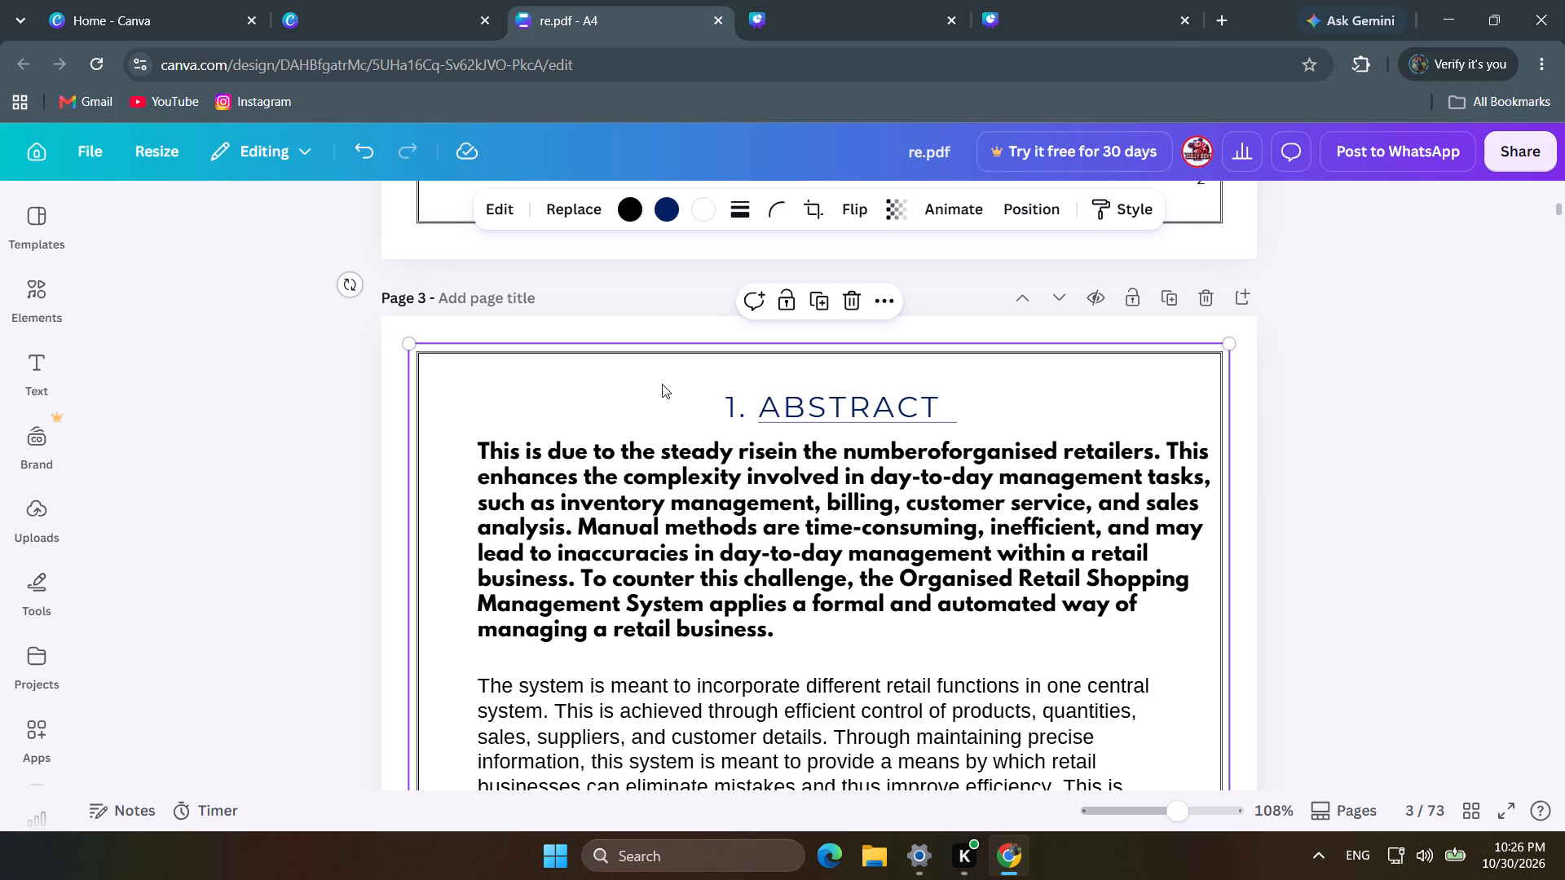
Reduce the closing paragraph on page 3, starting "The Organized Retail Shopping Management System", to font size 10.
click(602, 451)
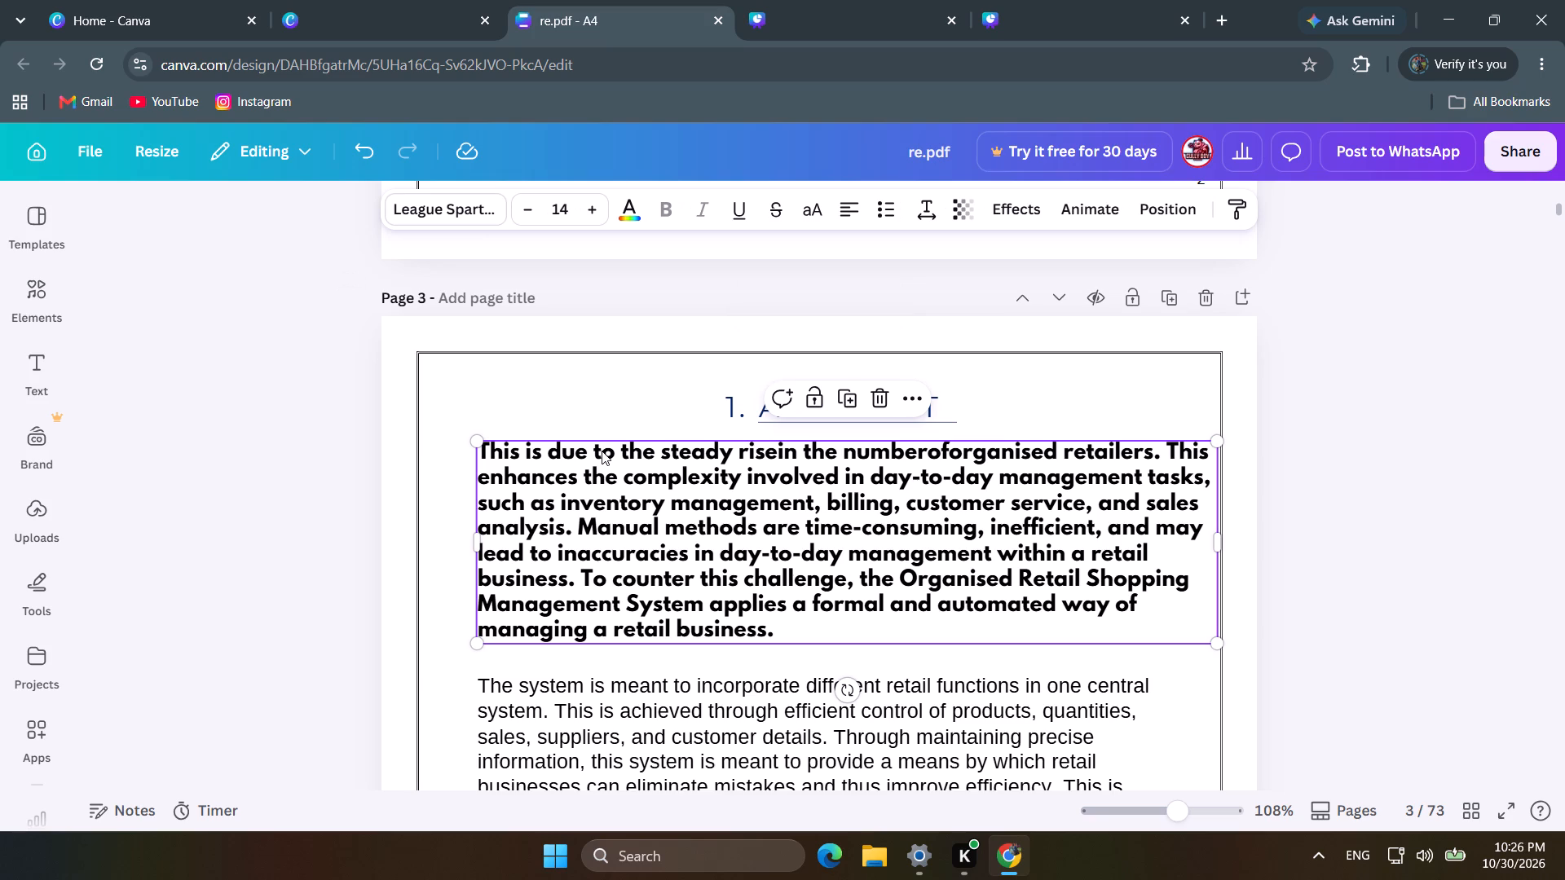
scroll(598, 505, down, 5)
double_click(633, 376)
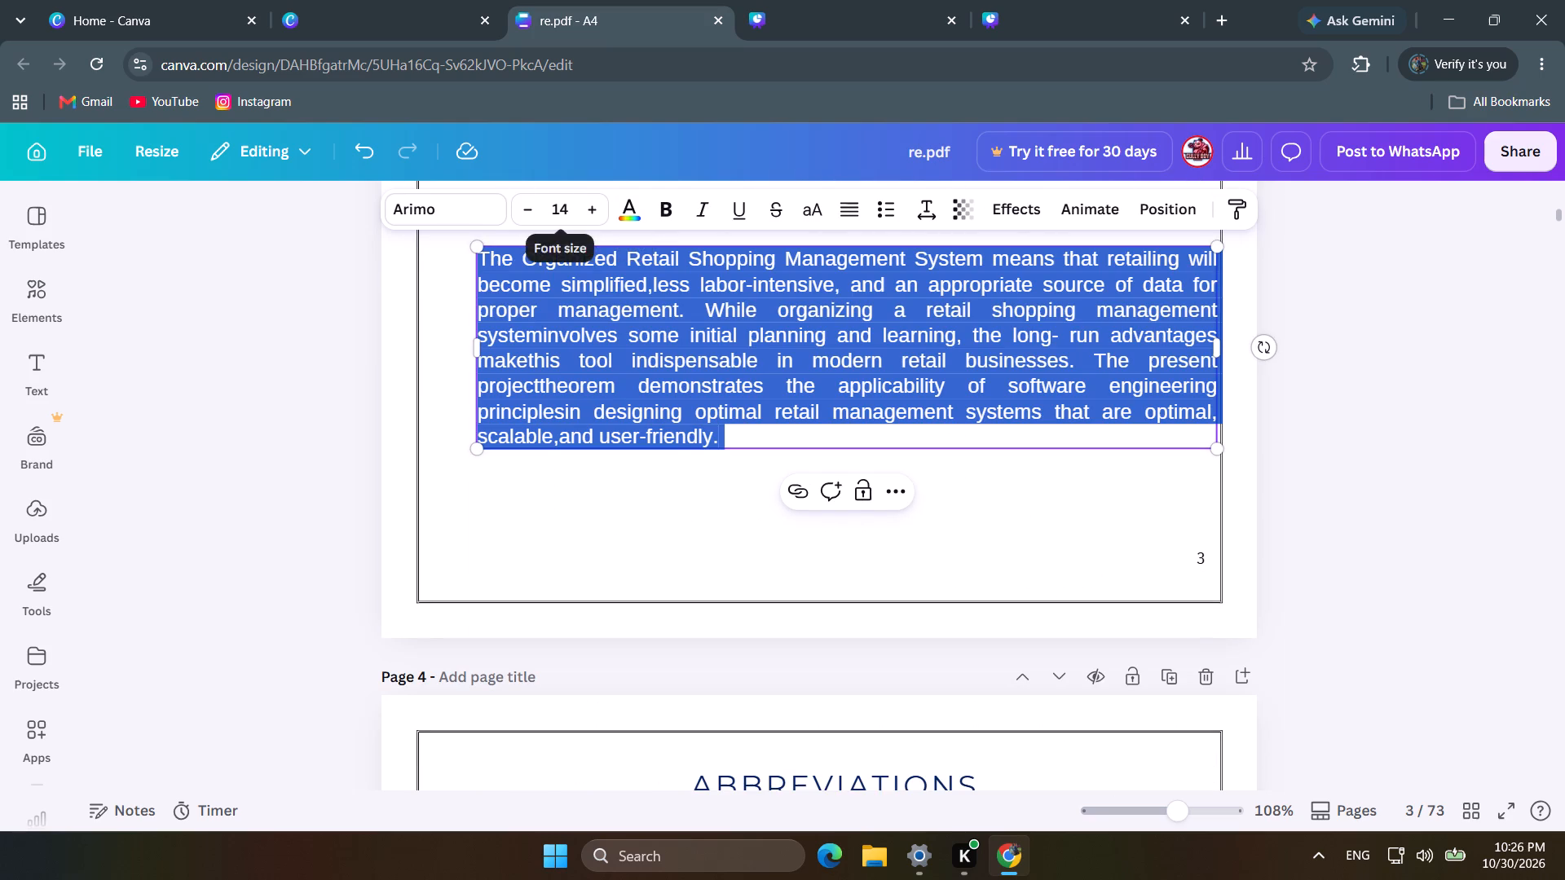
triple_click(533, 209)
click(533, 209)
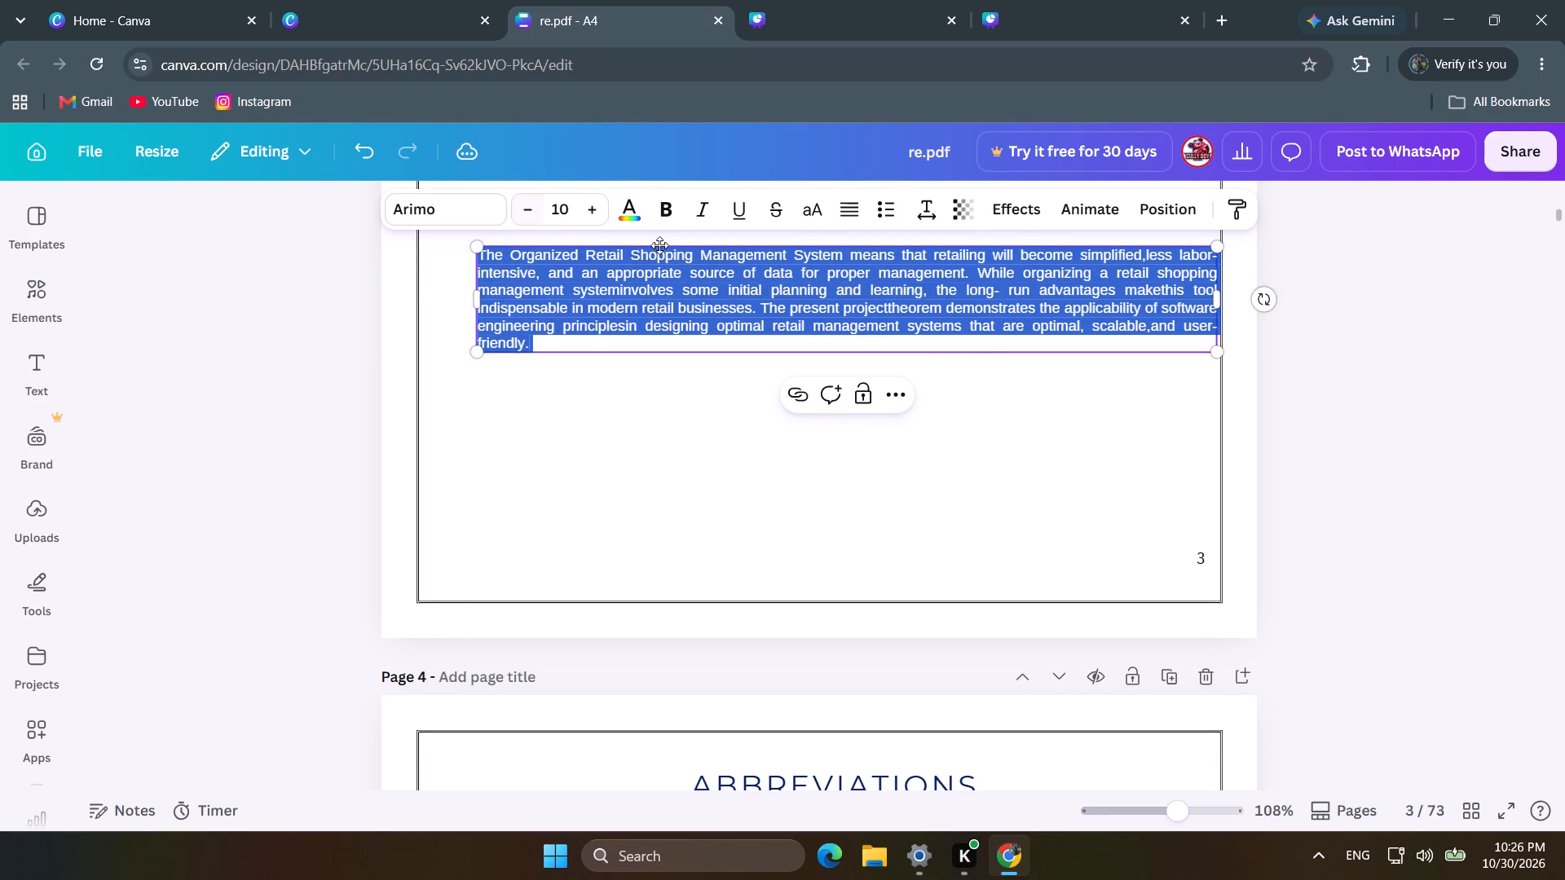
Move the closing paragraph down and slightly left so it sits just above the page number.
drag(899, 326, 894, 353)
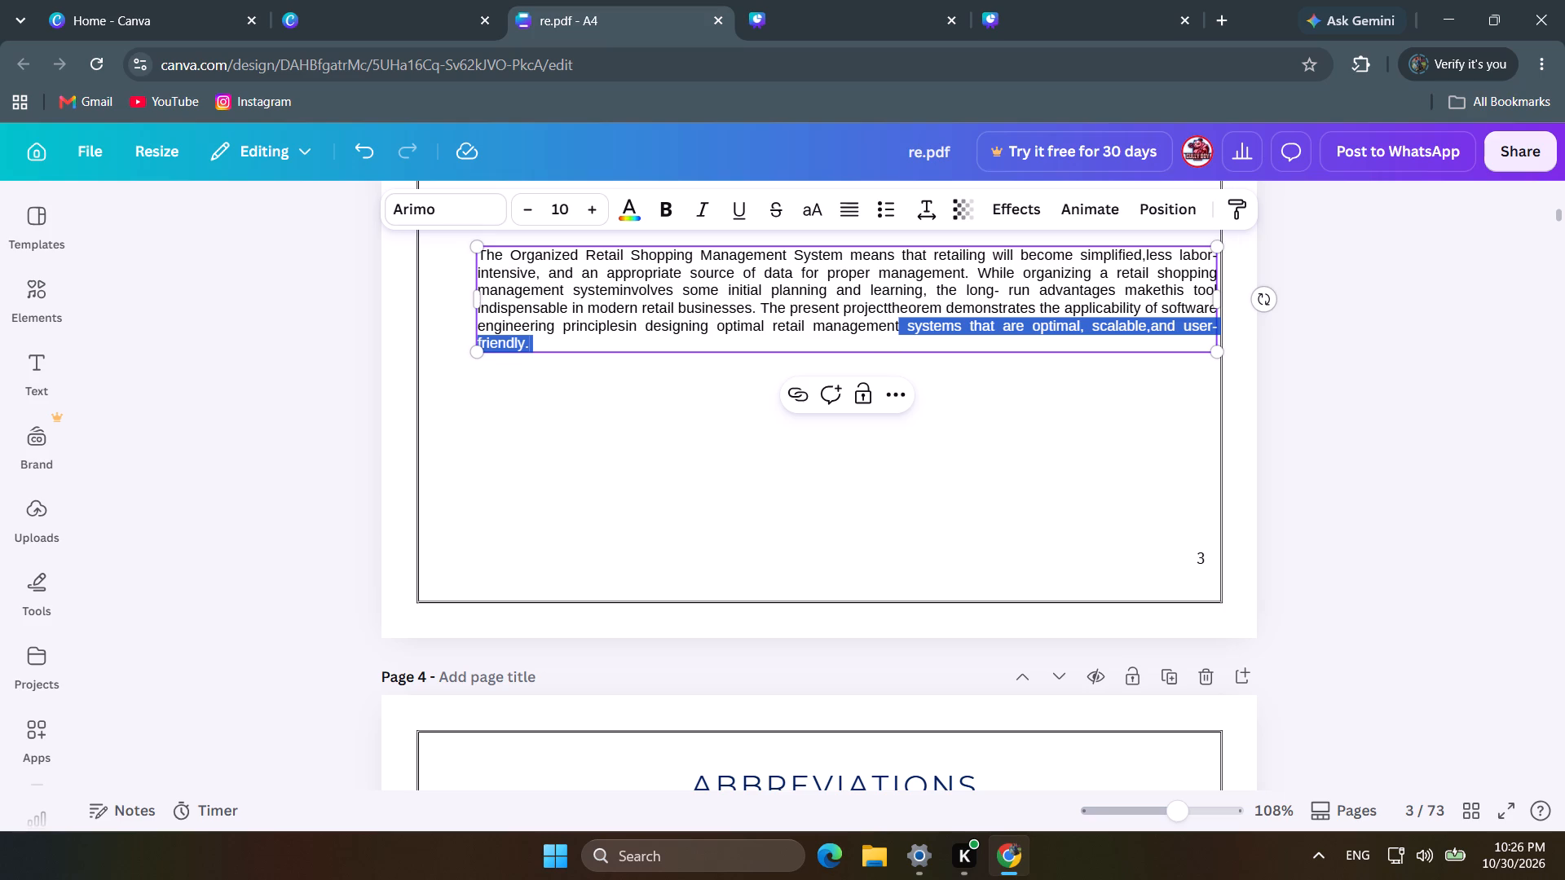
drag(901, 359, 856, 539)
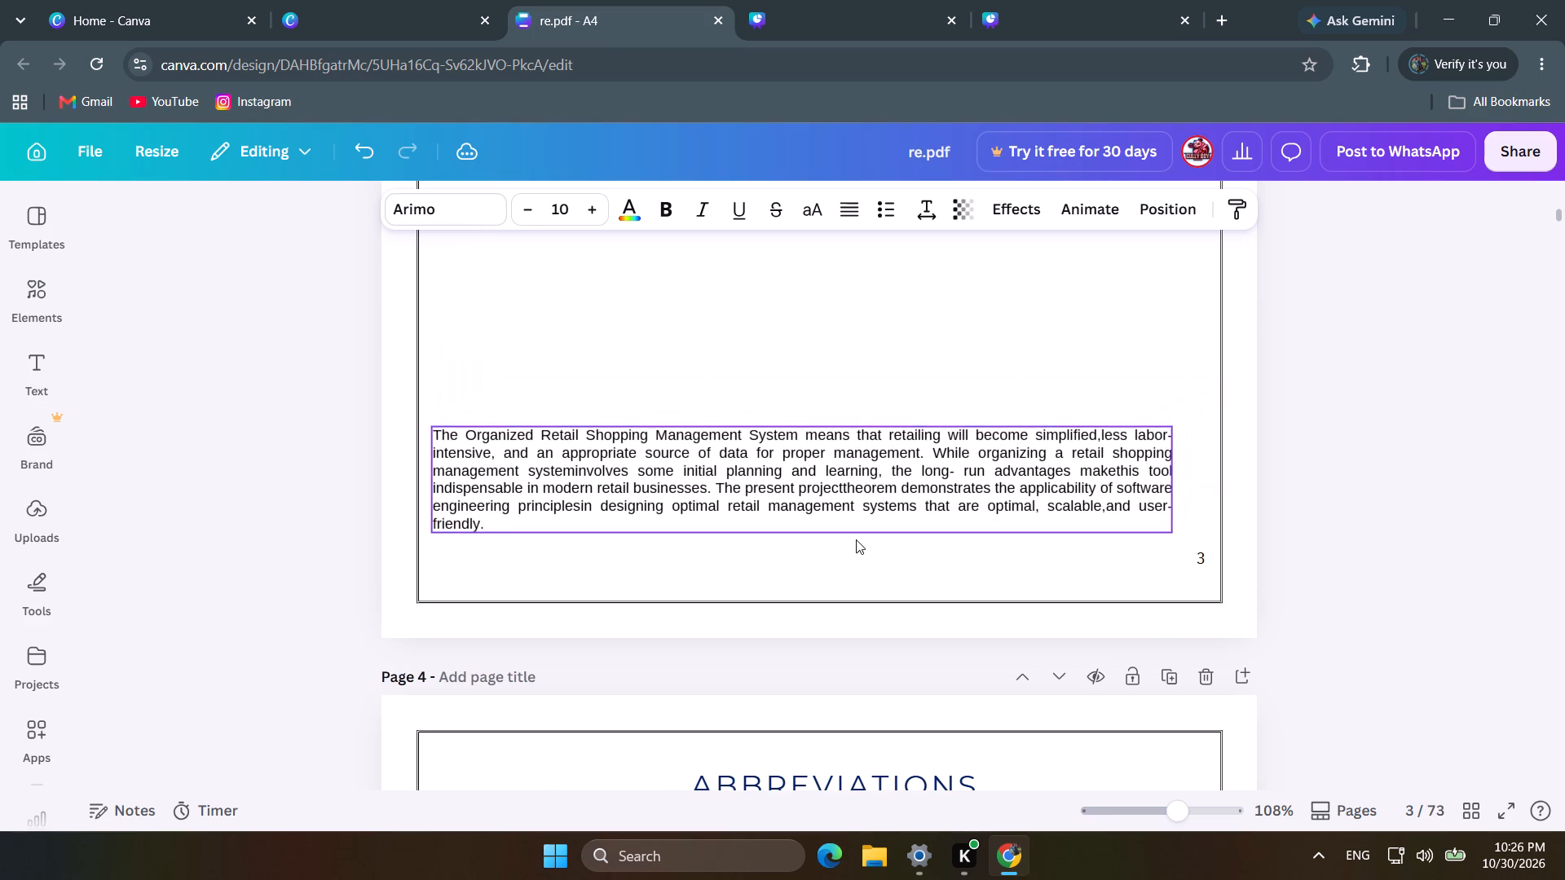
drag(856, 539, 857, 540)
Nudge the page 3 border frame slightly upward and deselect it.
click(915, 369)
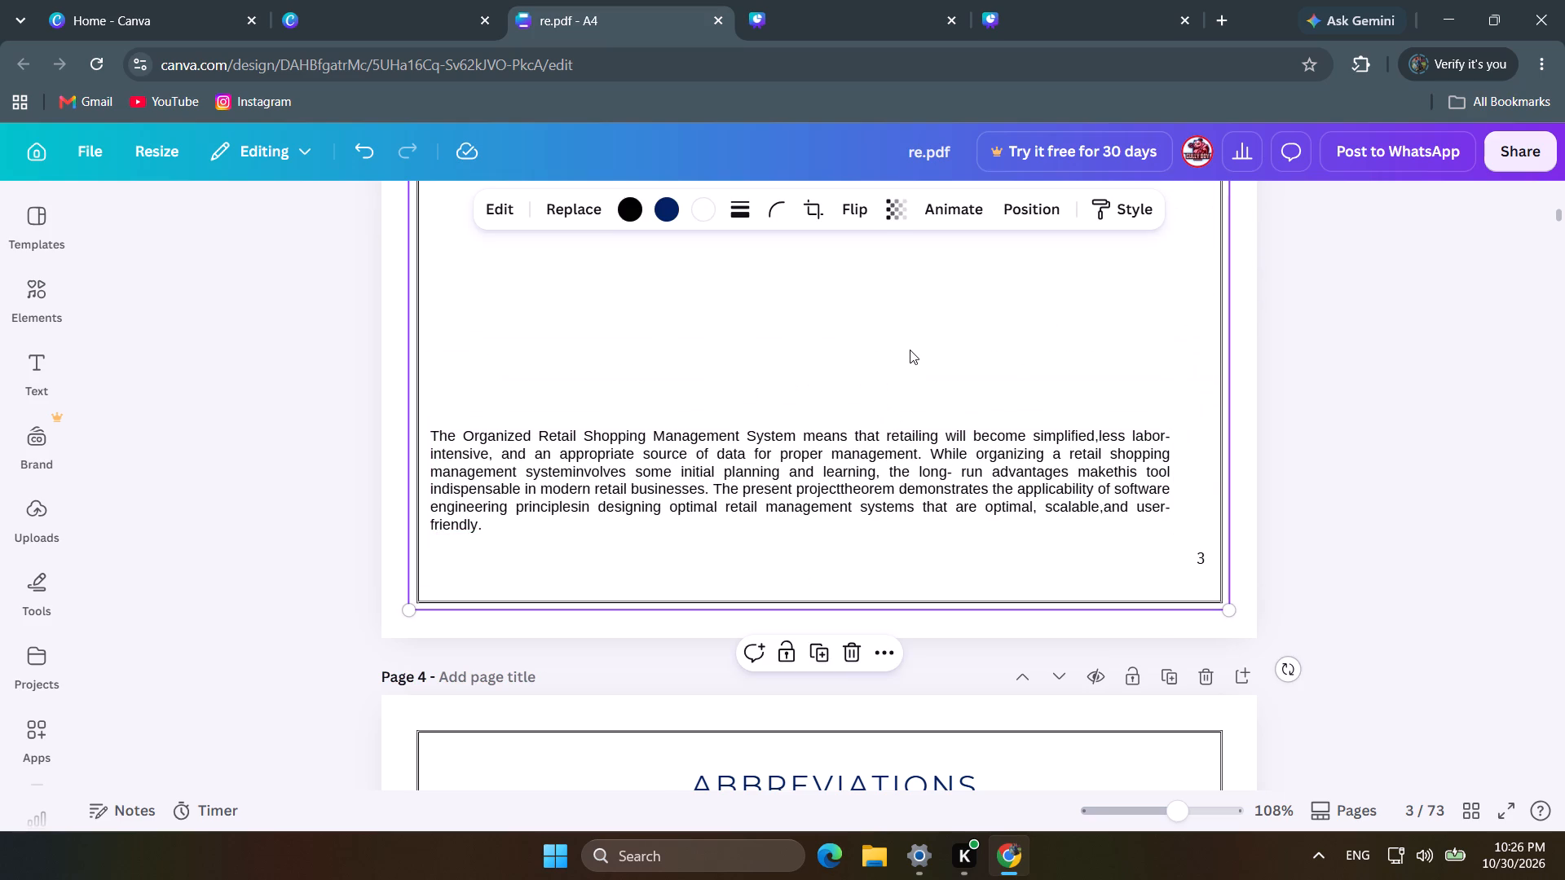
key(Up)
key(Up)
key(Up)
key(Up)
key(Up)
key(Up)
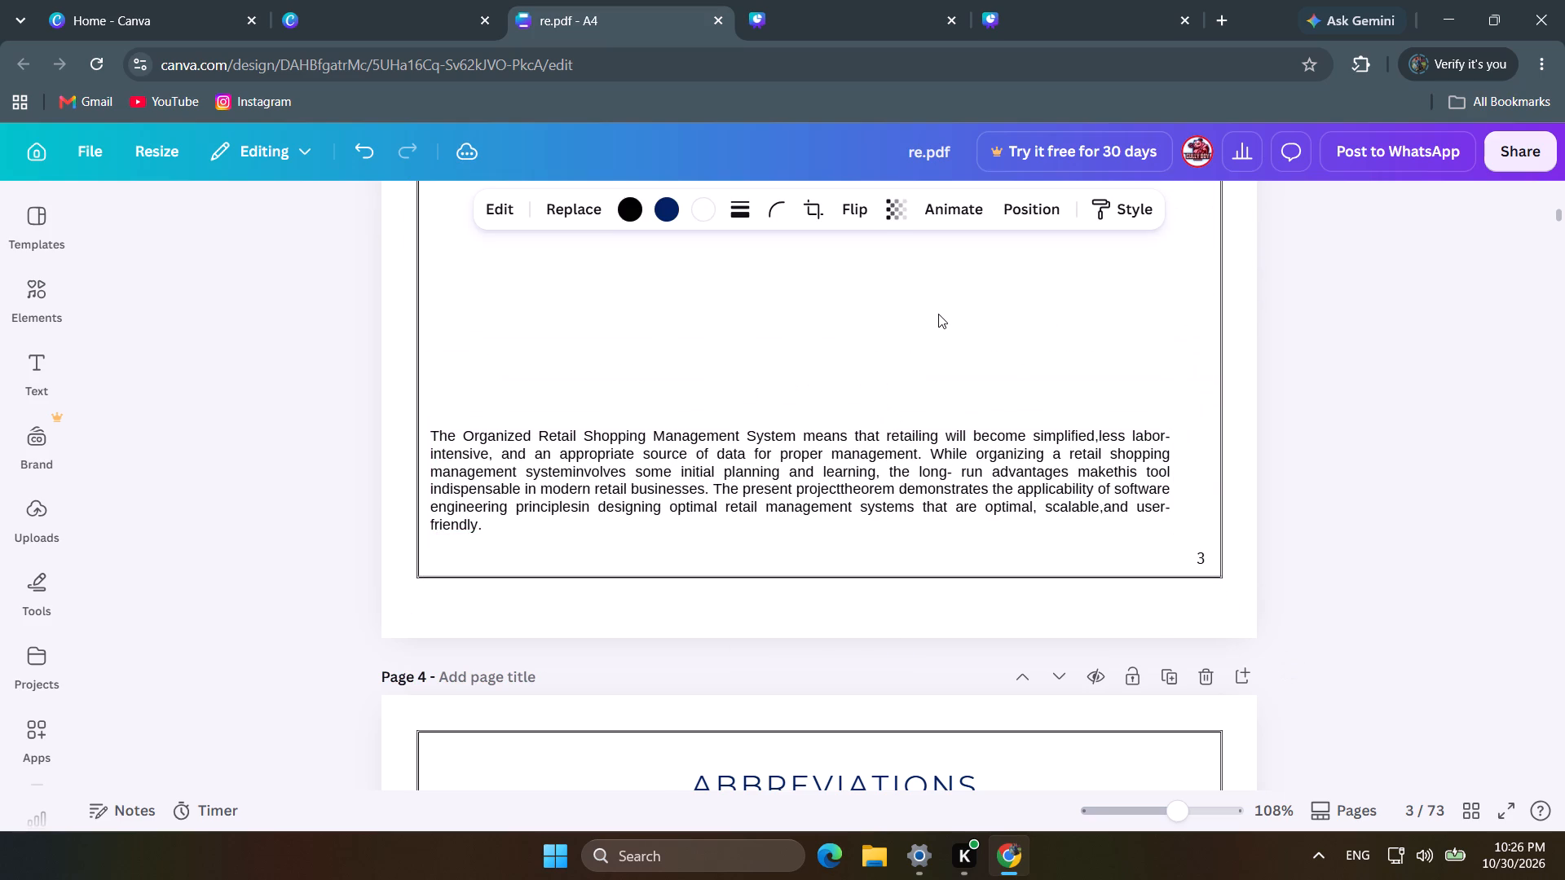
click(1338, 543)
key(Up)
key(Up)
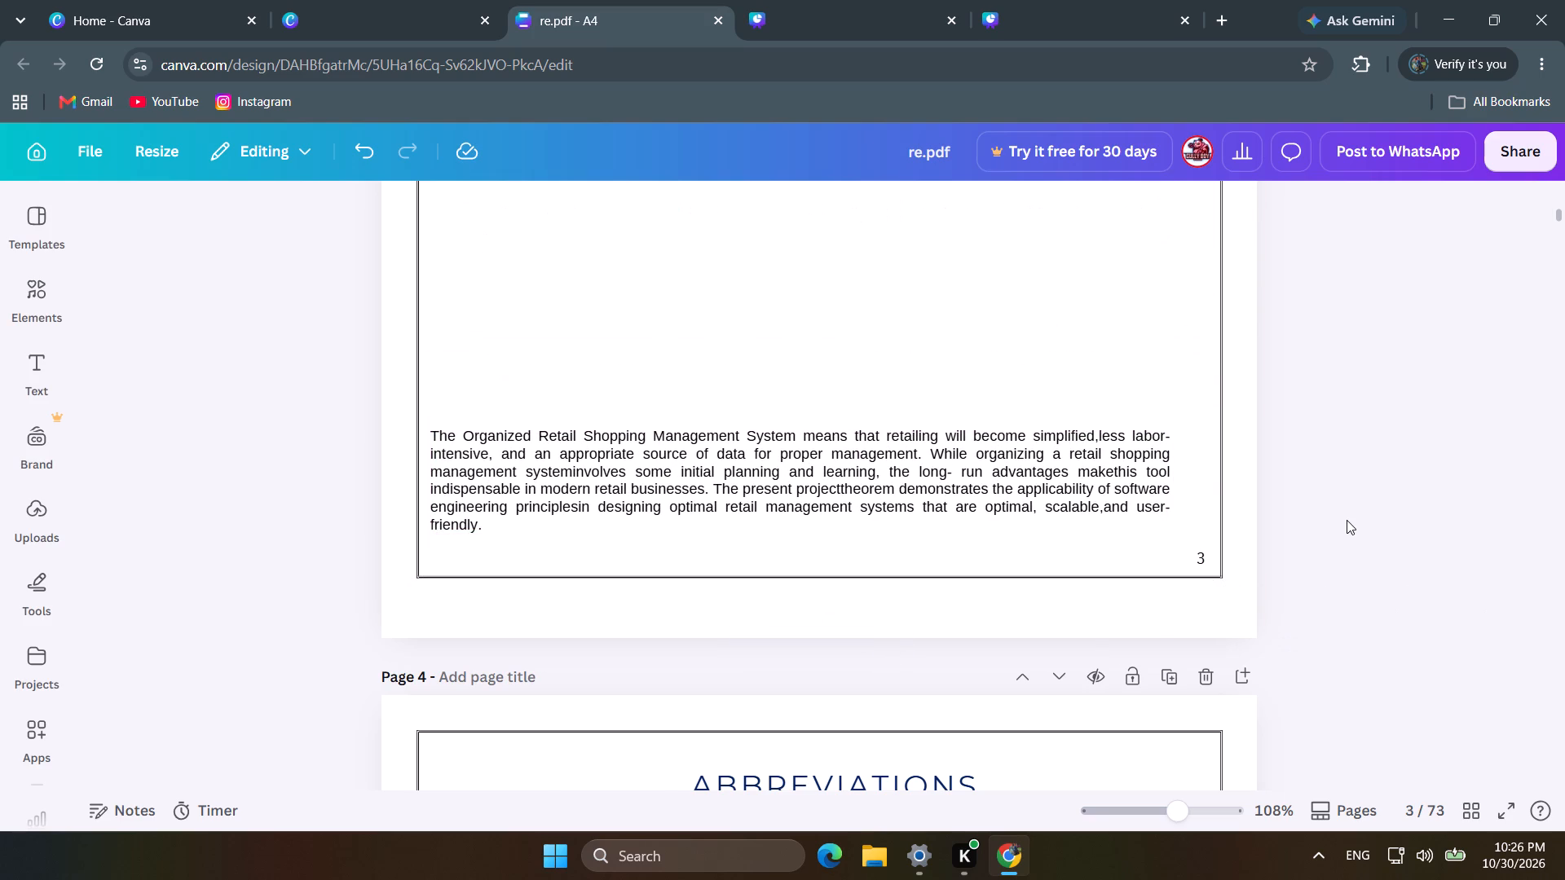
key(Up)
Nudge the "In software engineering terms" paragraph up and left so it fits inside the right border line.
scroll(849, 437, up, 3)
click(764, 454)
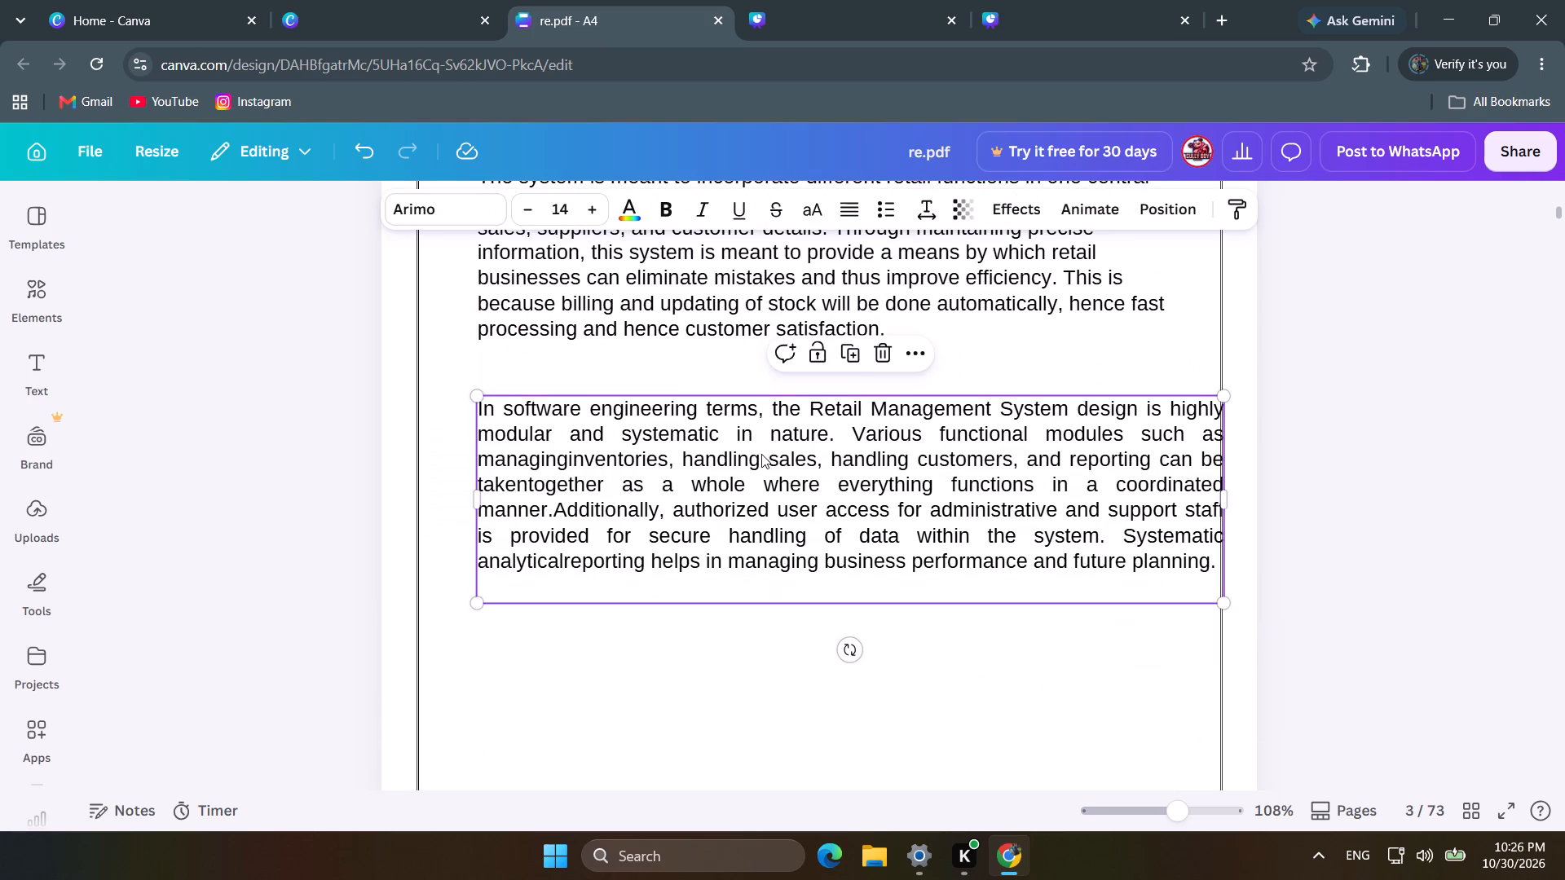
key(Up)
key(Up)
key(Up)
key(Up)
key(Up)
key(Up)
key(Left)
key(Left)
key(Left)
key(Left)
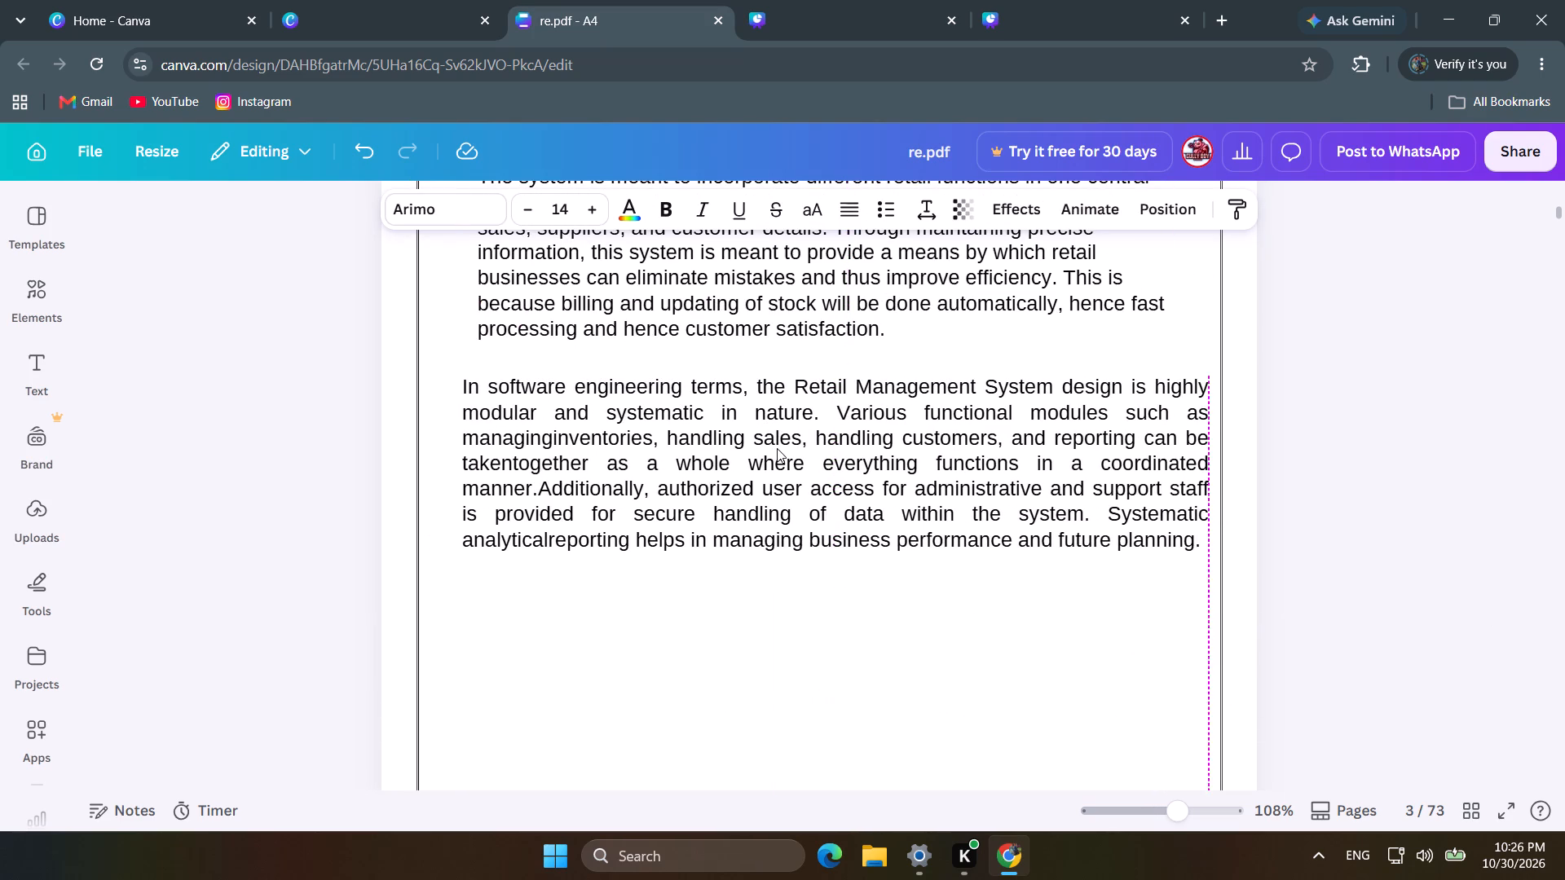
key(Left)
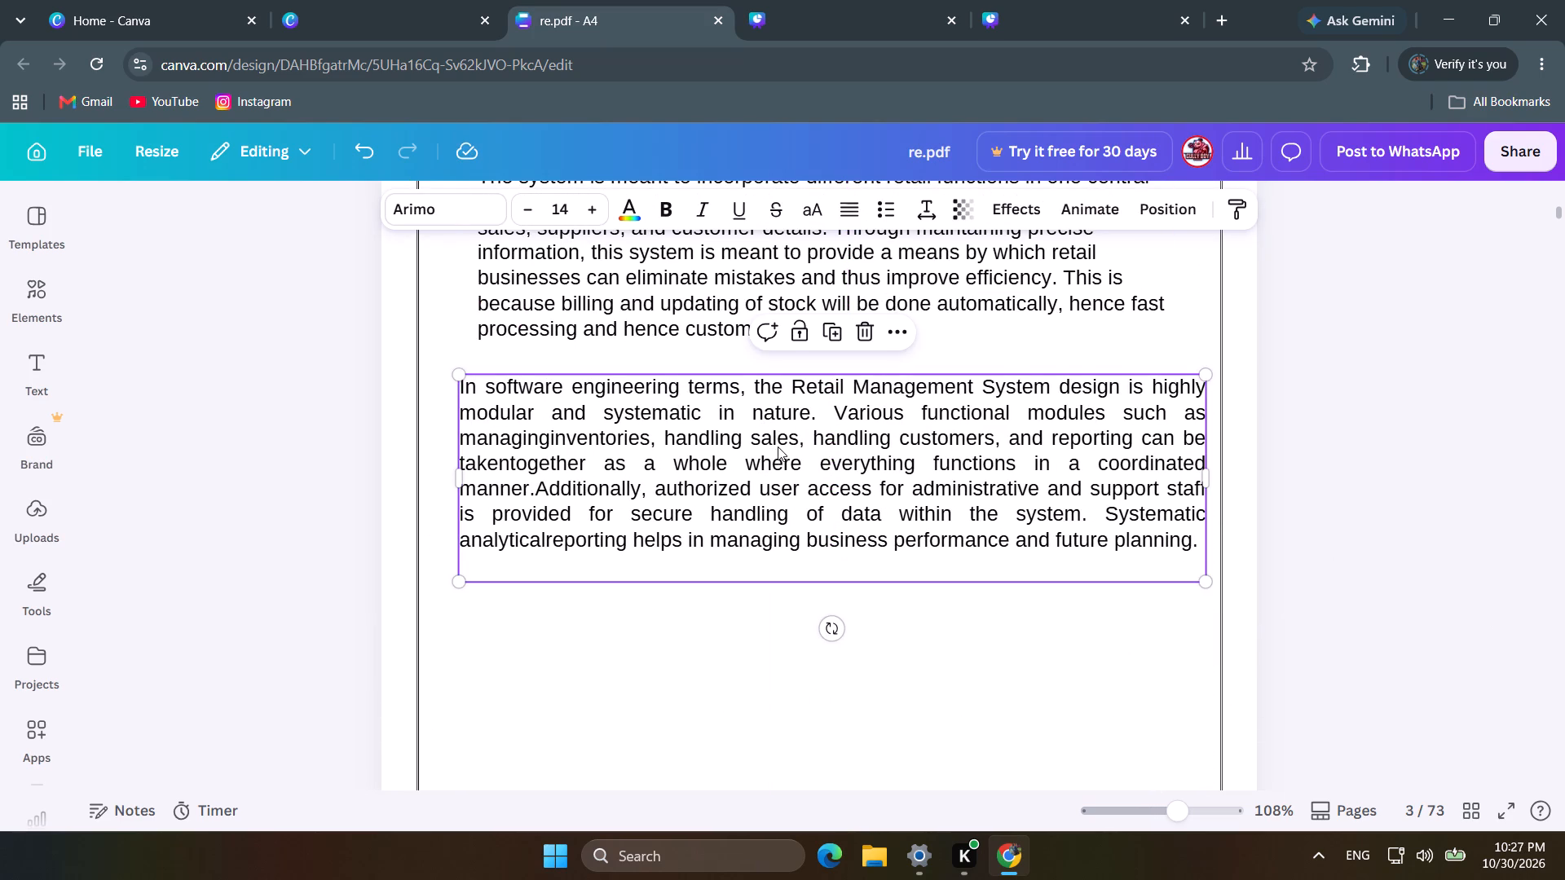
key(Left)
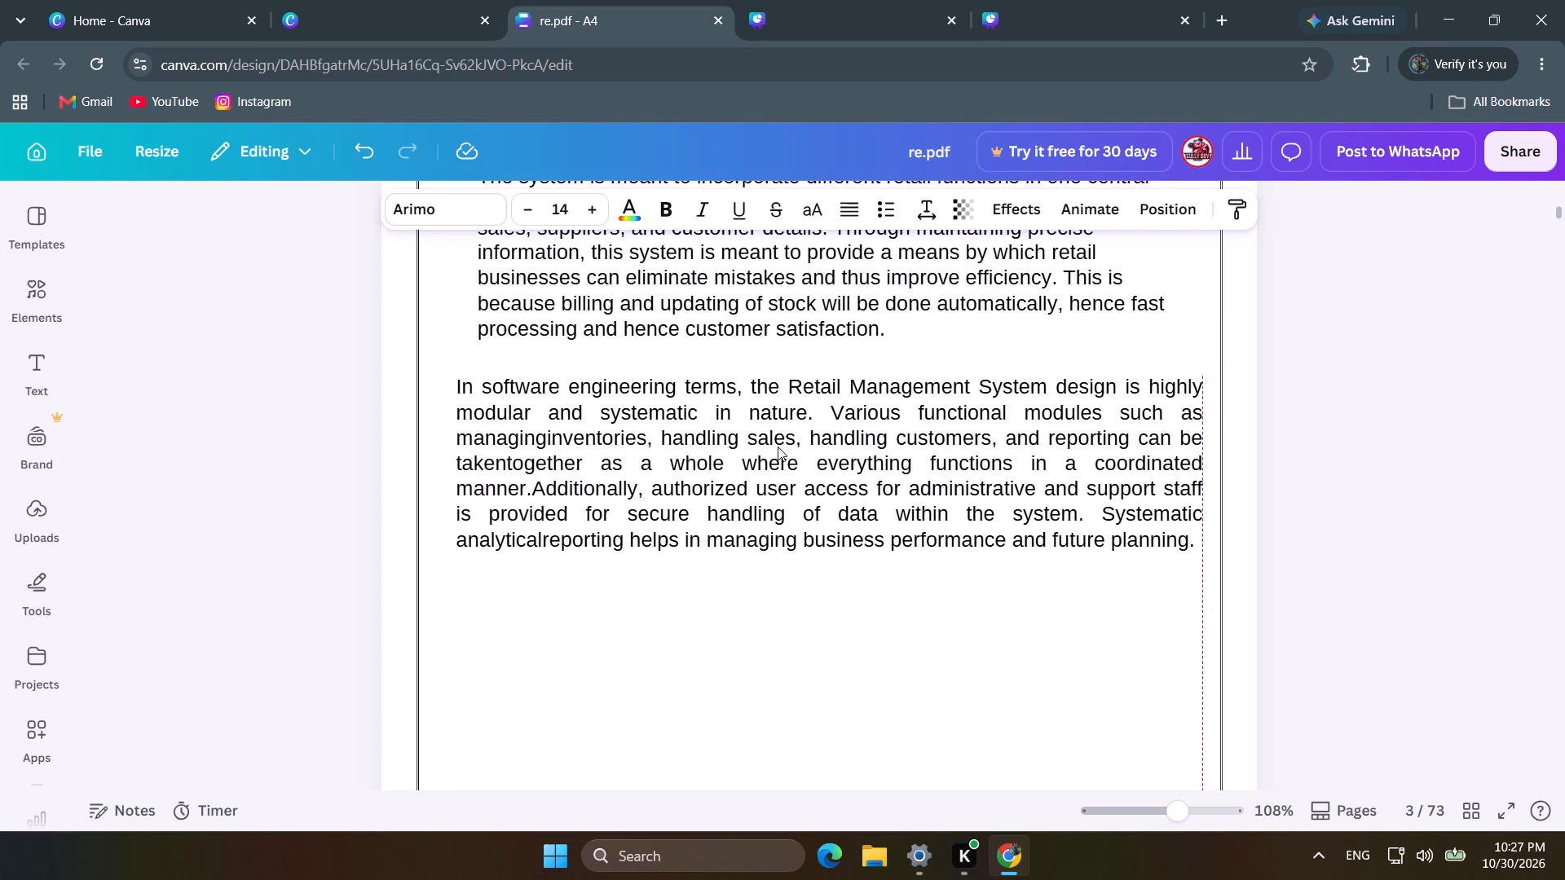
key(Right)
key(Left)
key(Left)
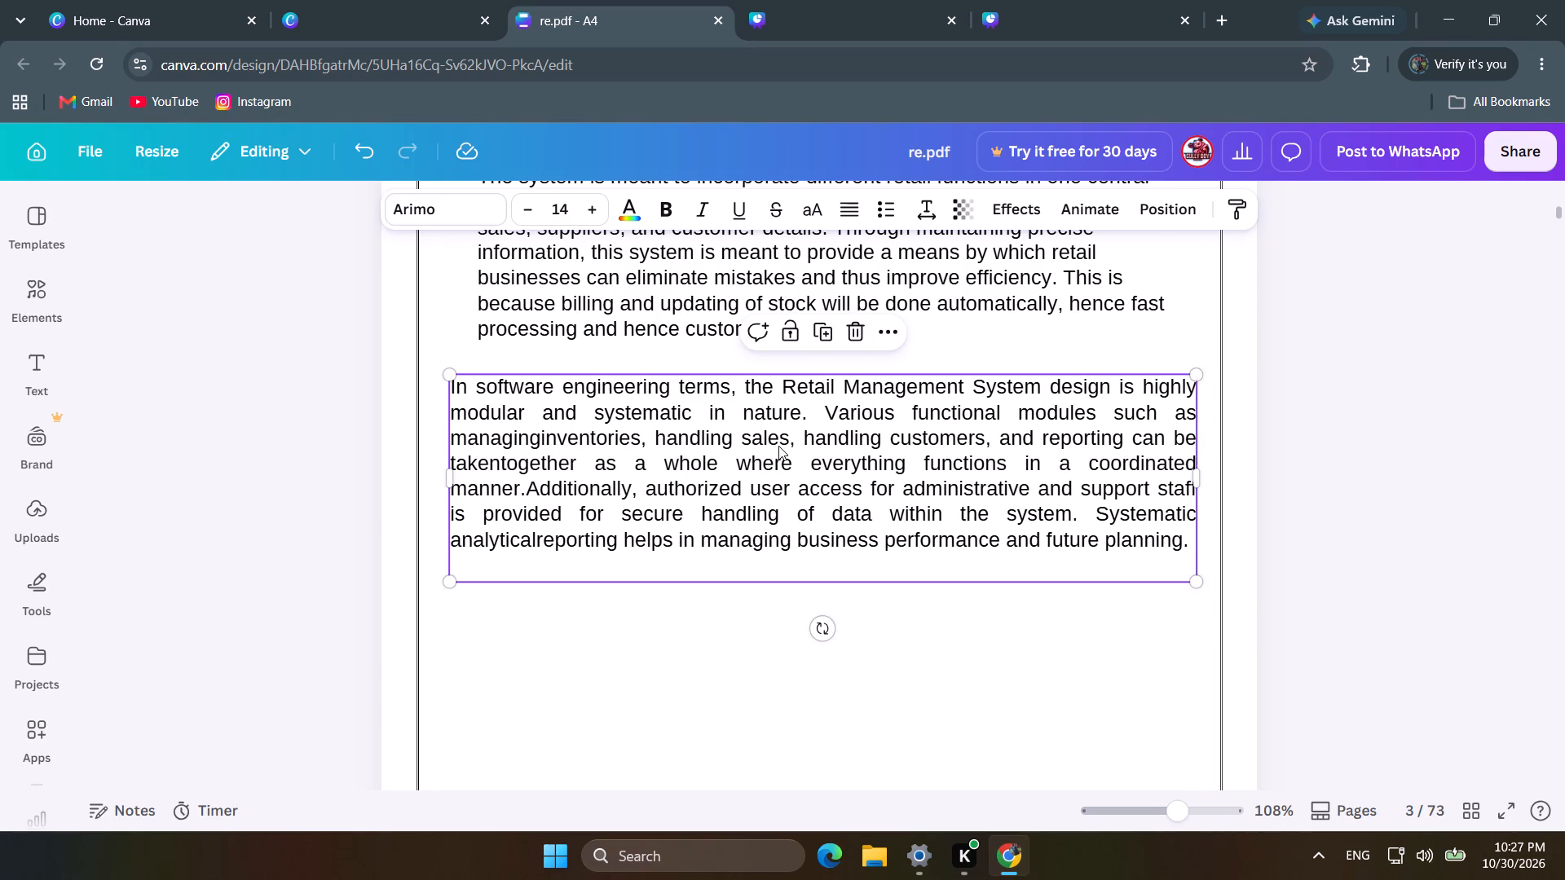
key(Right)
Shift the "In software engineering terms" paragraph slightly down and further left to centre it between the side borders.
key(Down)
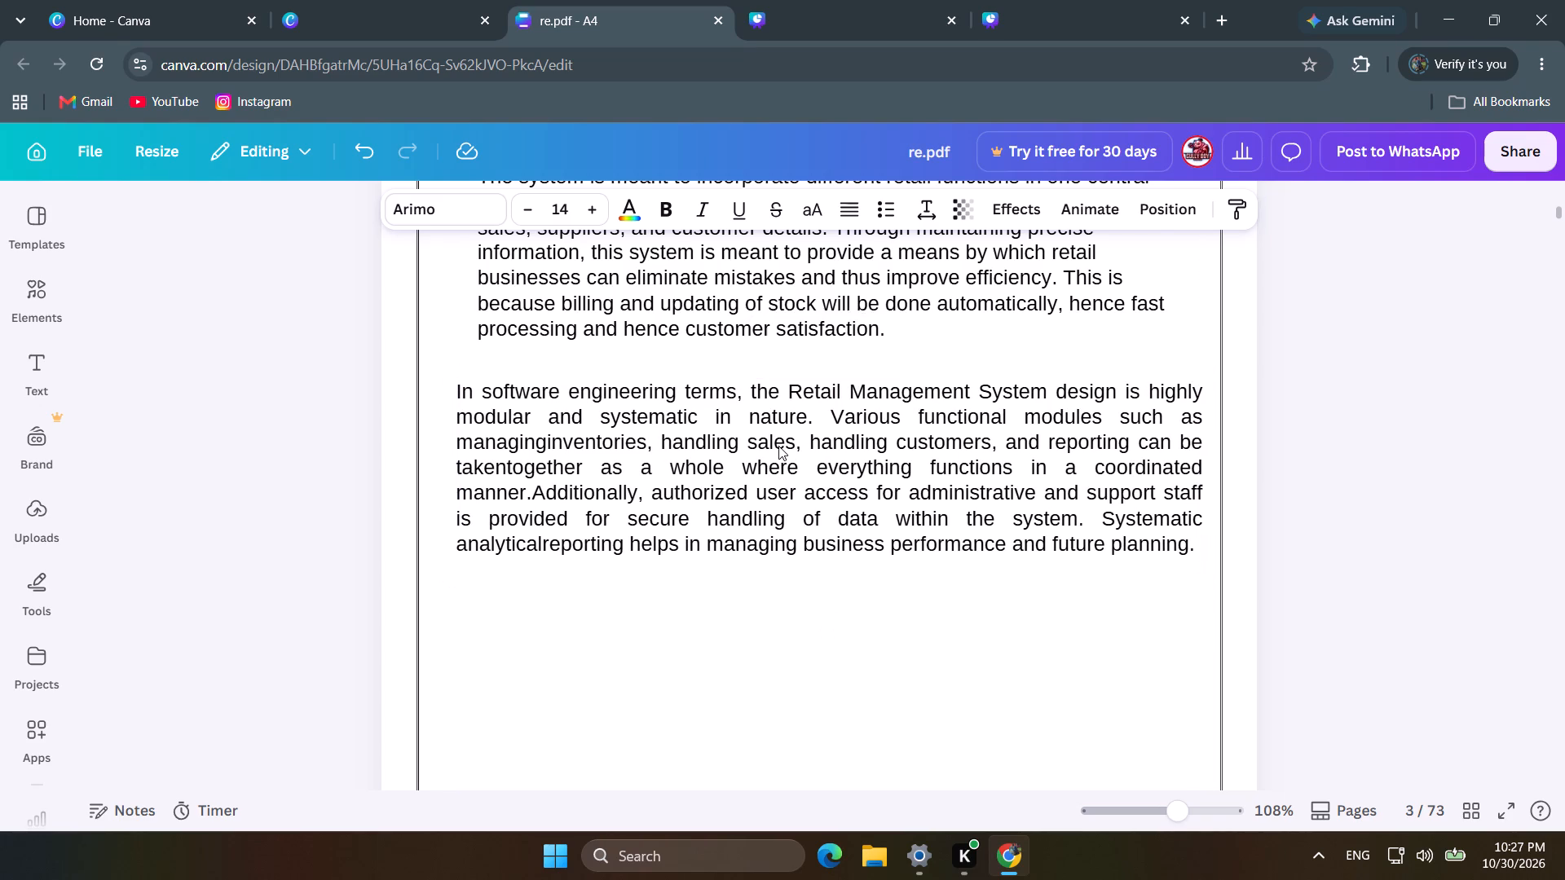
key(Down)
key(Down)
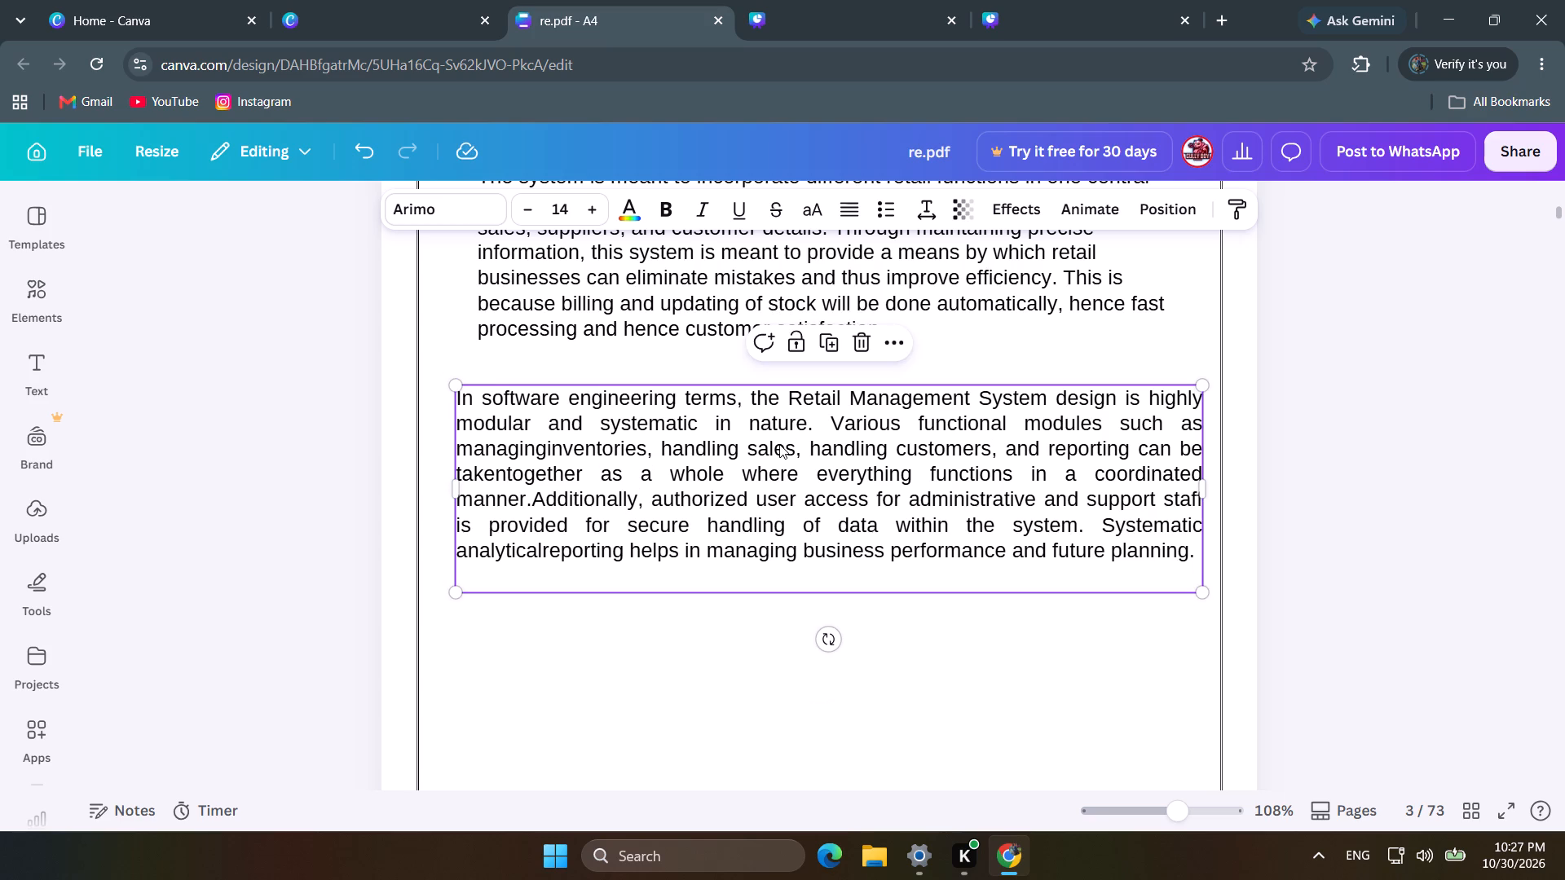
key(Right)
key(Right)
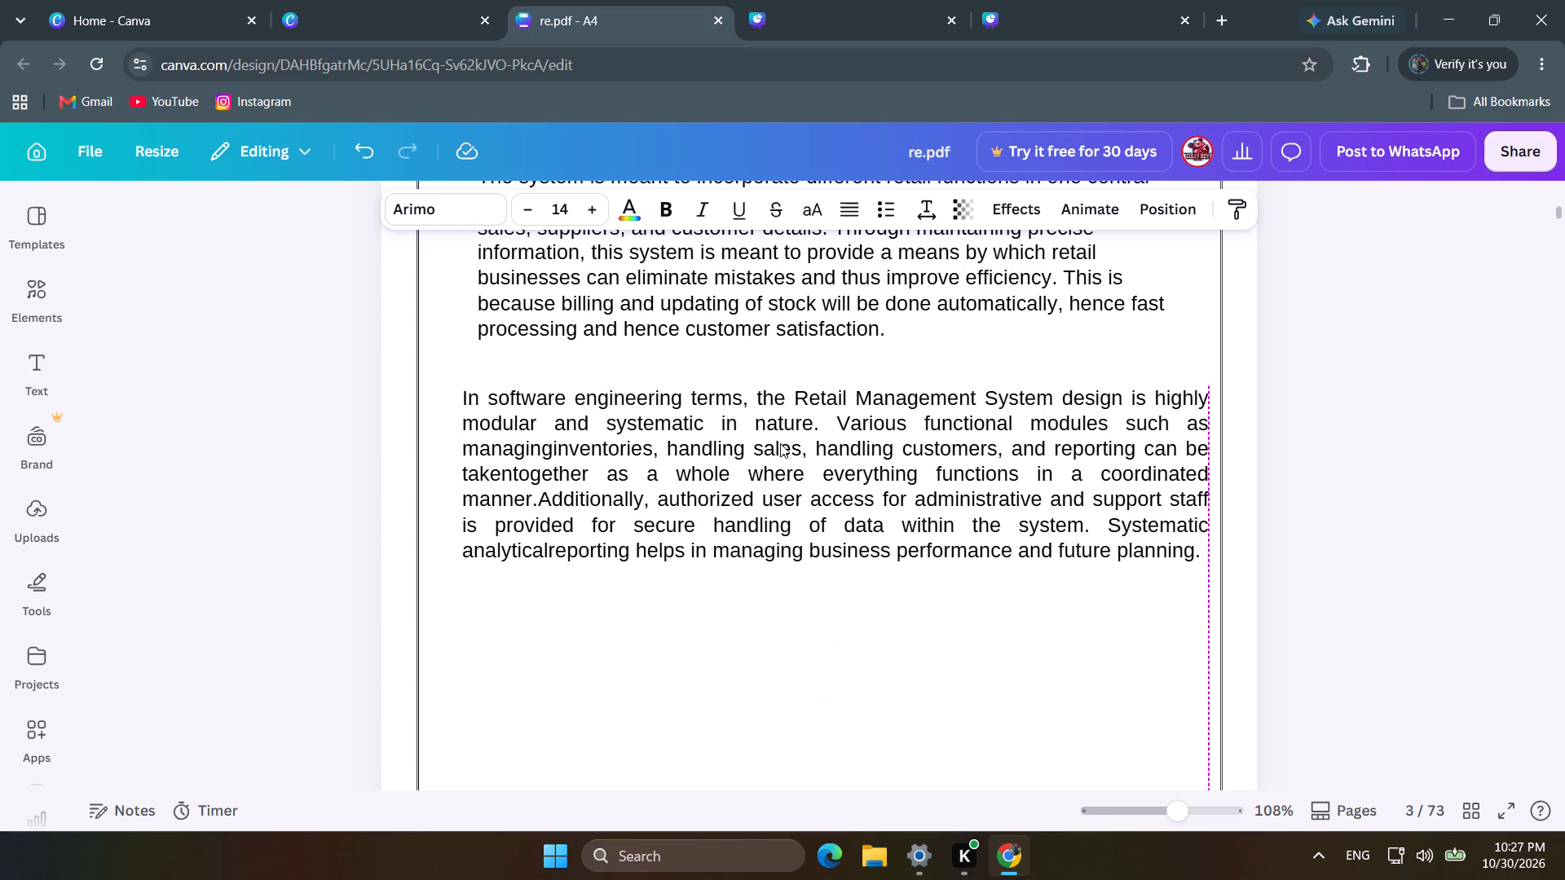
key(Left)
key(Left)
key(Left)
key(Down)
key(Down)
key(Down)
key(Down)
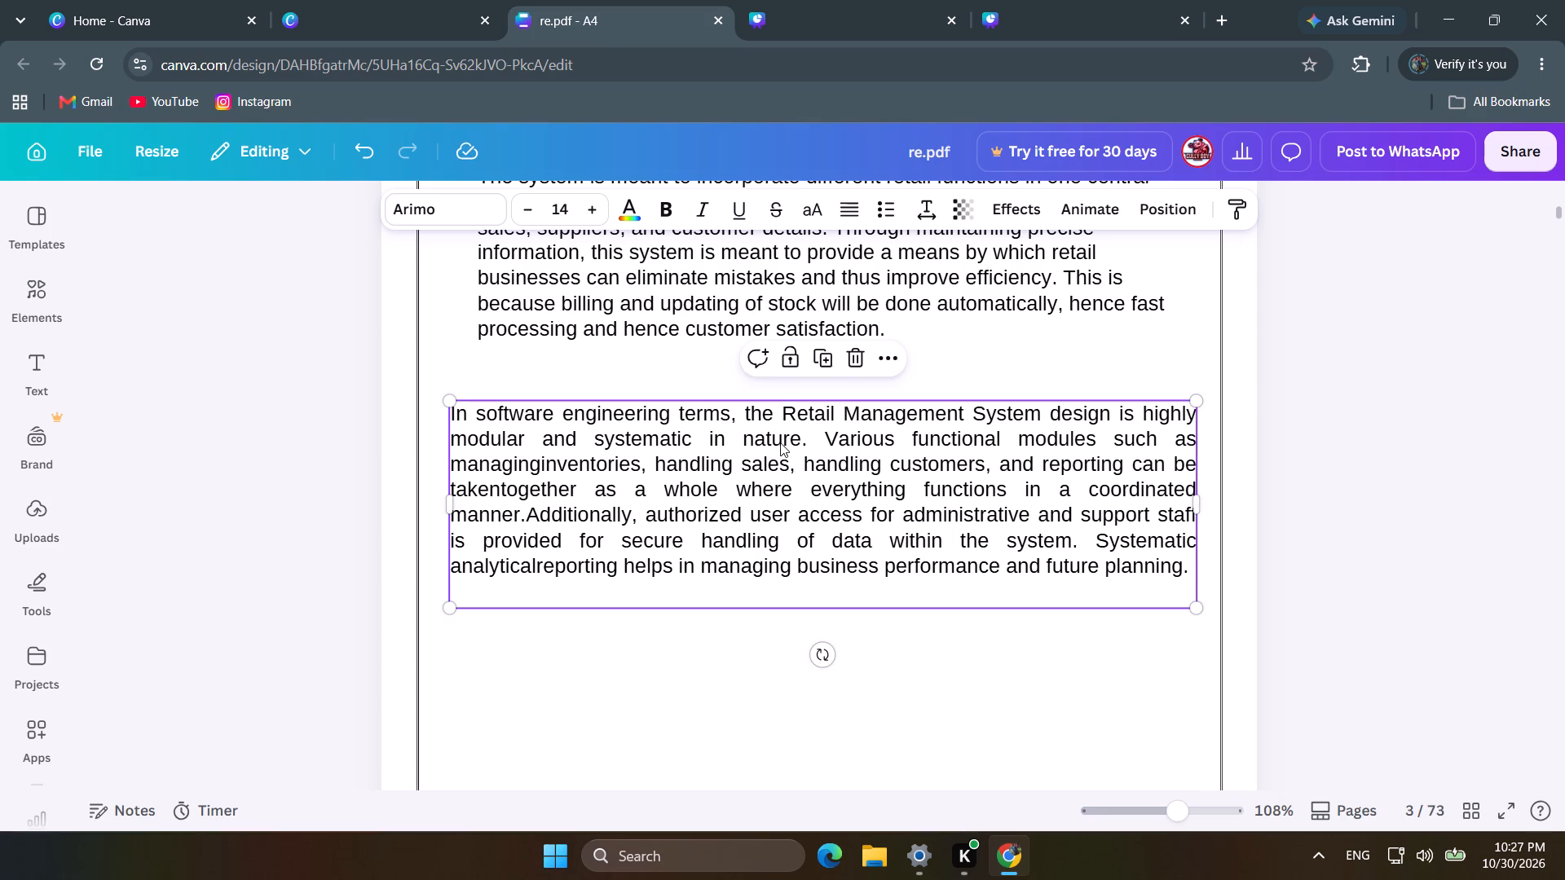
key(Down)
key(Down)
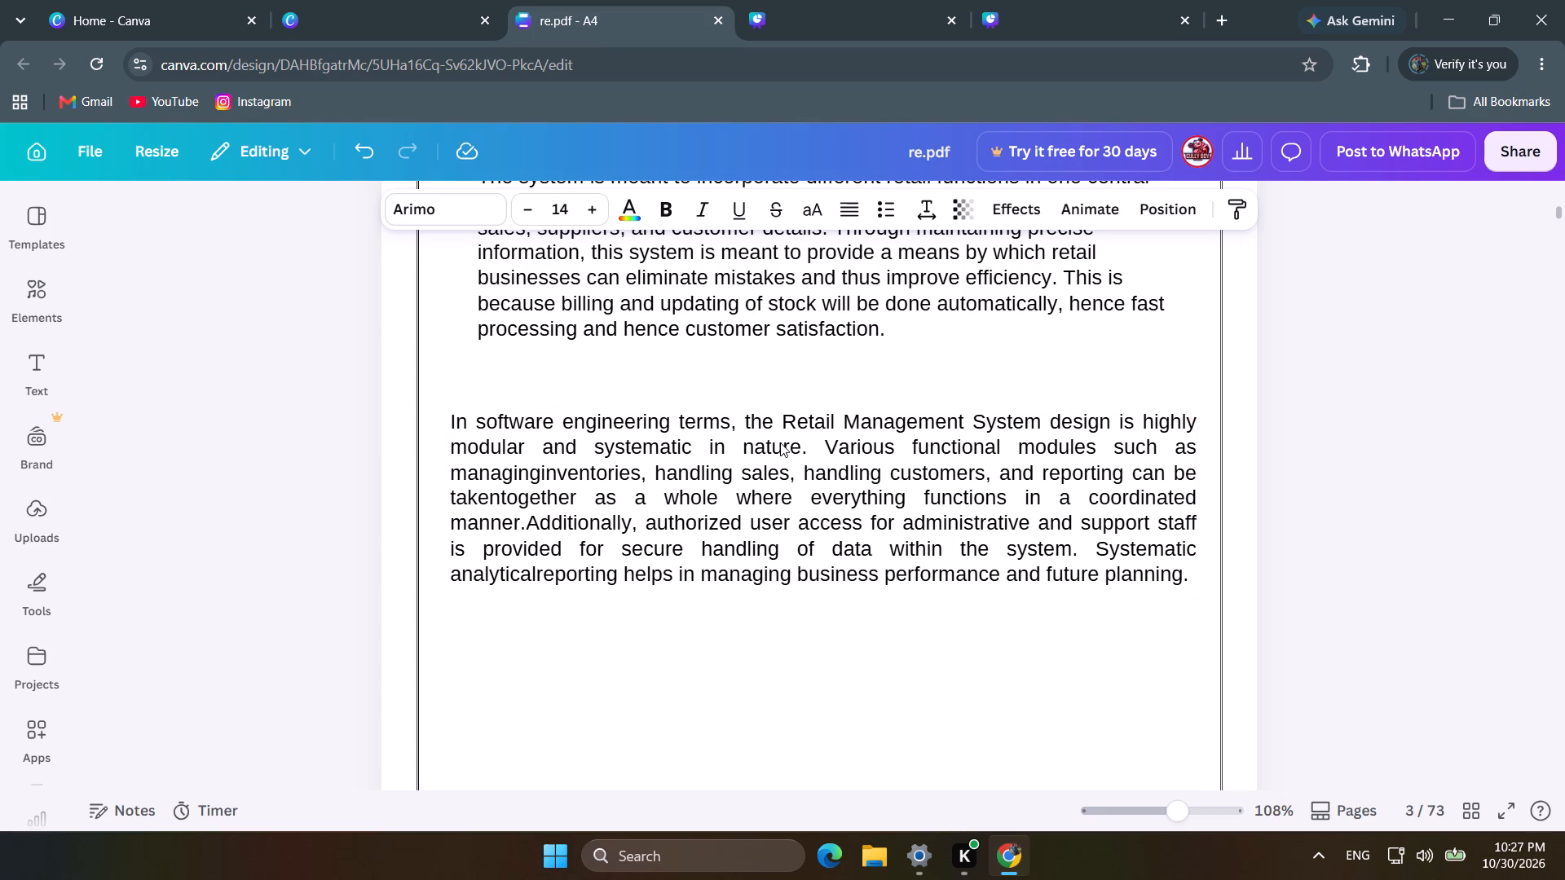
key(Left)
key(Left)
key(Left)
key(Right)
key(Right)
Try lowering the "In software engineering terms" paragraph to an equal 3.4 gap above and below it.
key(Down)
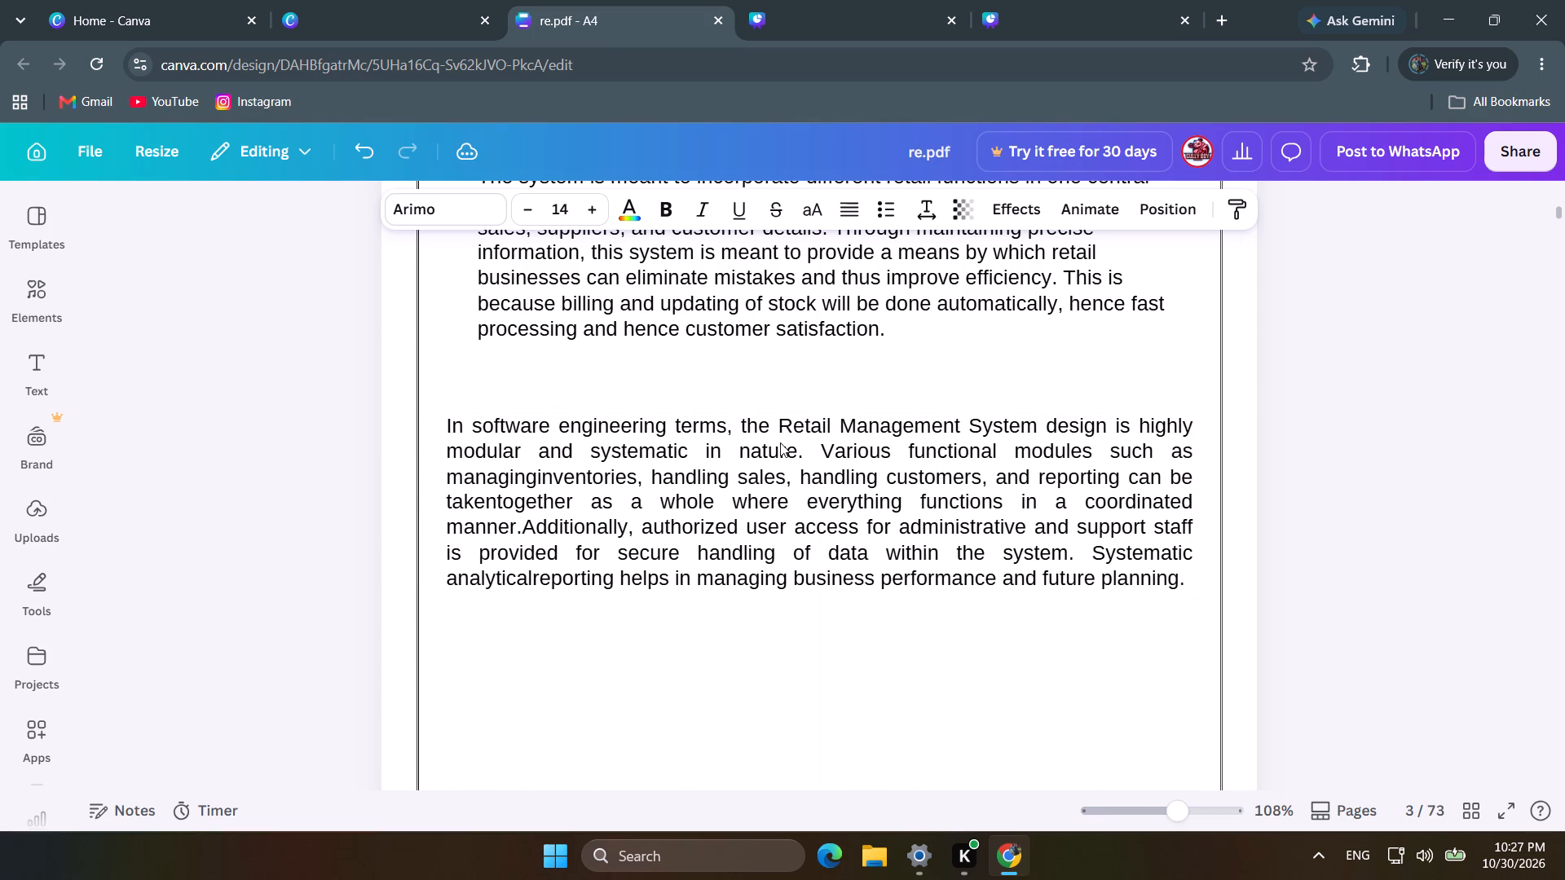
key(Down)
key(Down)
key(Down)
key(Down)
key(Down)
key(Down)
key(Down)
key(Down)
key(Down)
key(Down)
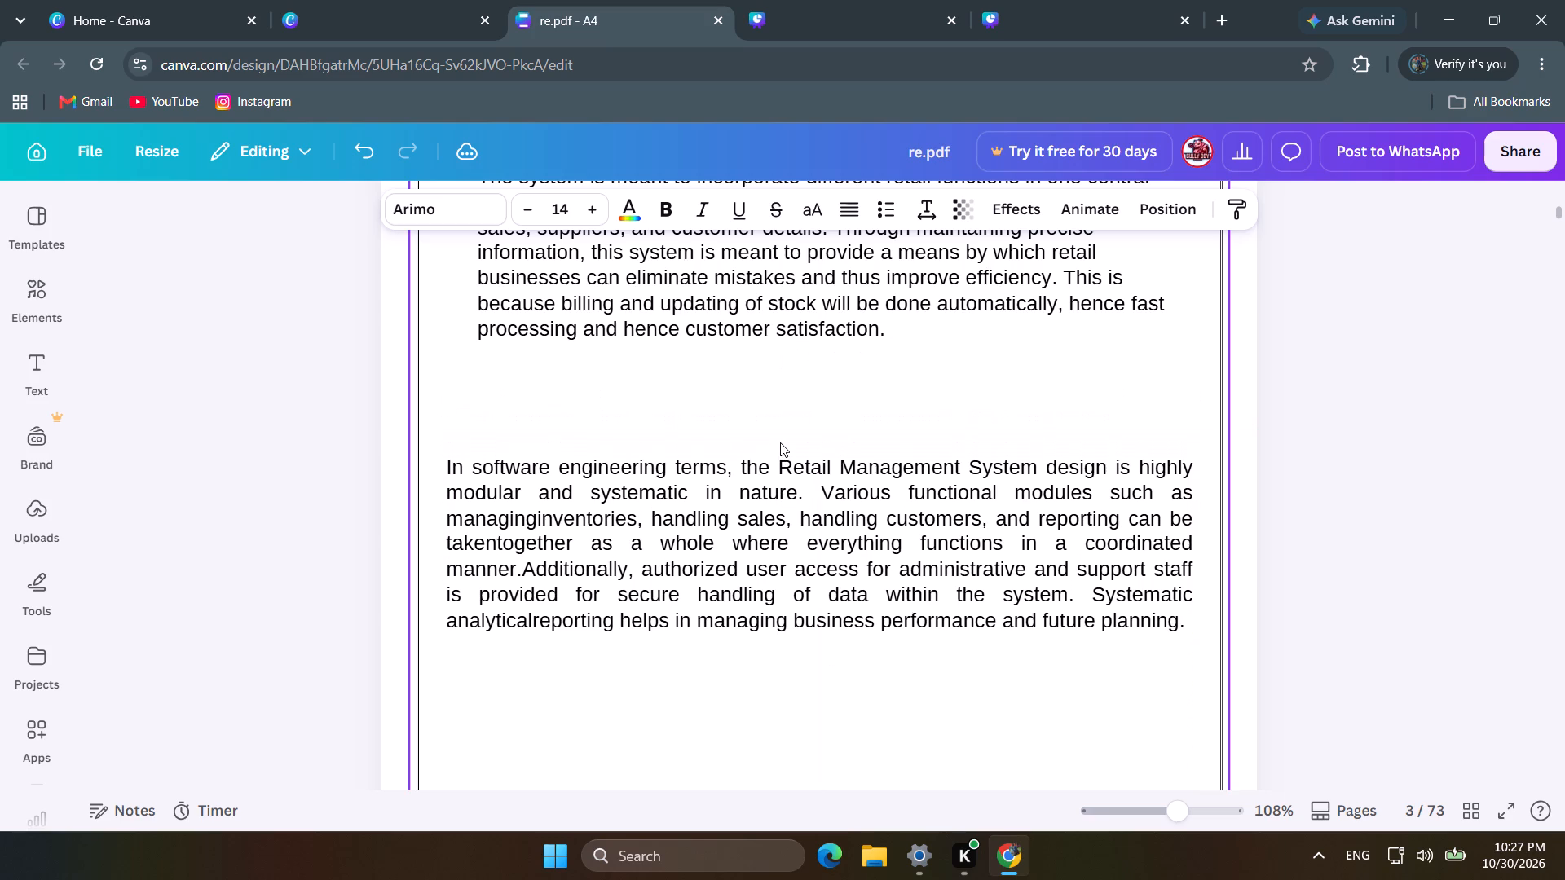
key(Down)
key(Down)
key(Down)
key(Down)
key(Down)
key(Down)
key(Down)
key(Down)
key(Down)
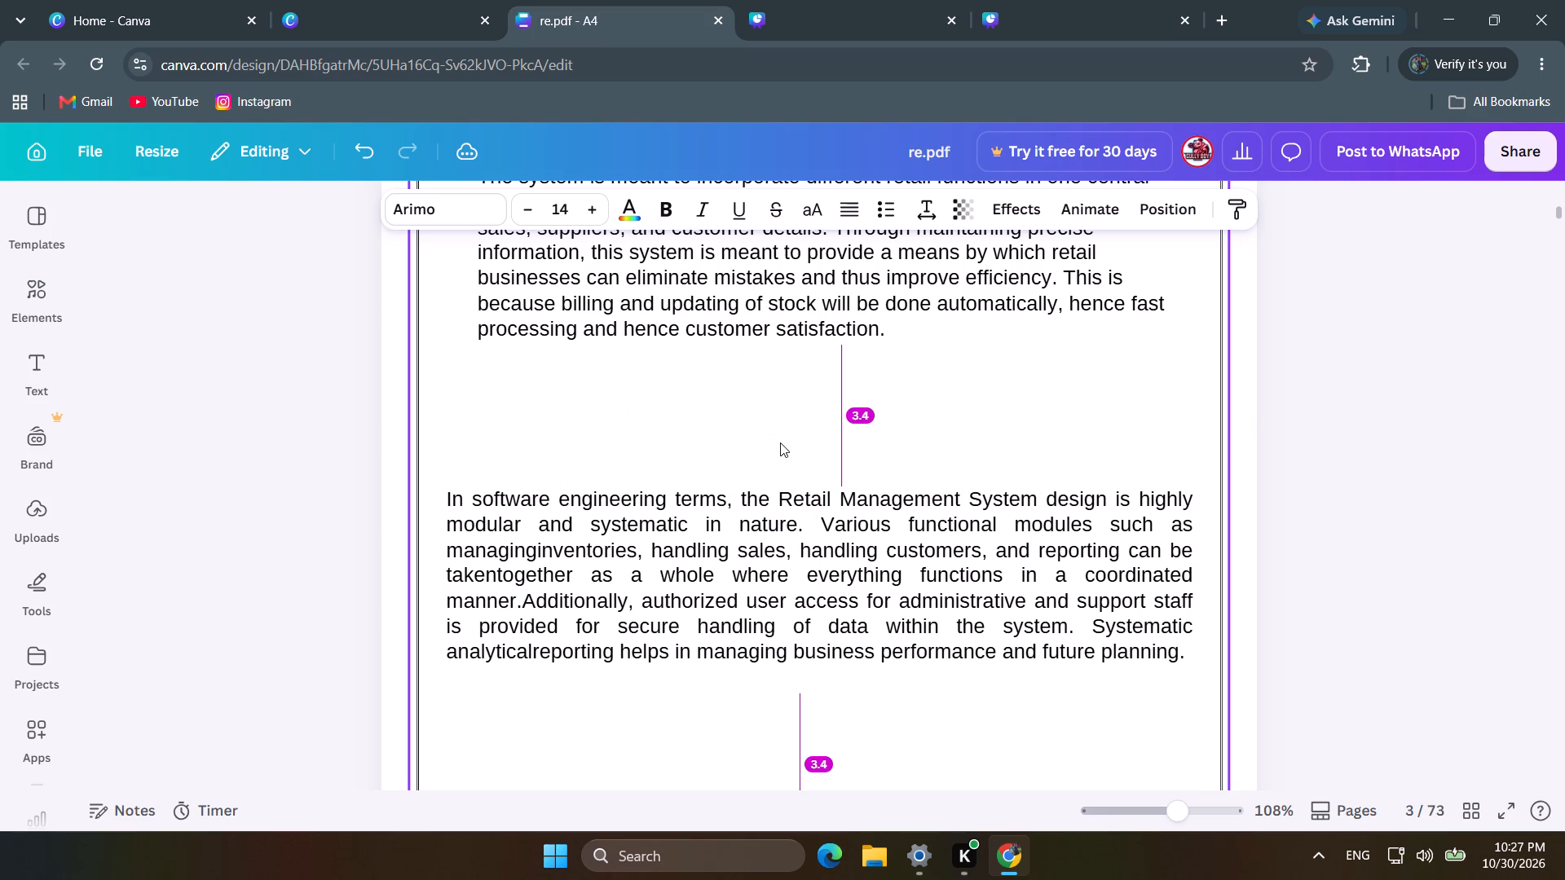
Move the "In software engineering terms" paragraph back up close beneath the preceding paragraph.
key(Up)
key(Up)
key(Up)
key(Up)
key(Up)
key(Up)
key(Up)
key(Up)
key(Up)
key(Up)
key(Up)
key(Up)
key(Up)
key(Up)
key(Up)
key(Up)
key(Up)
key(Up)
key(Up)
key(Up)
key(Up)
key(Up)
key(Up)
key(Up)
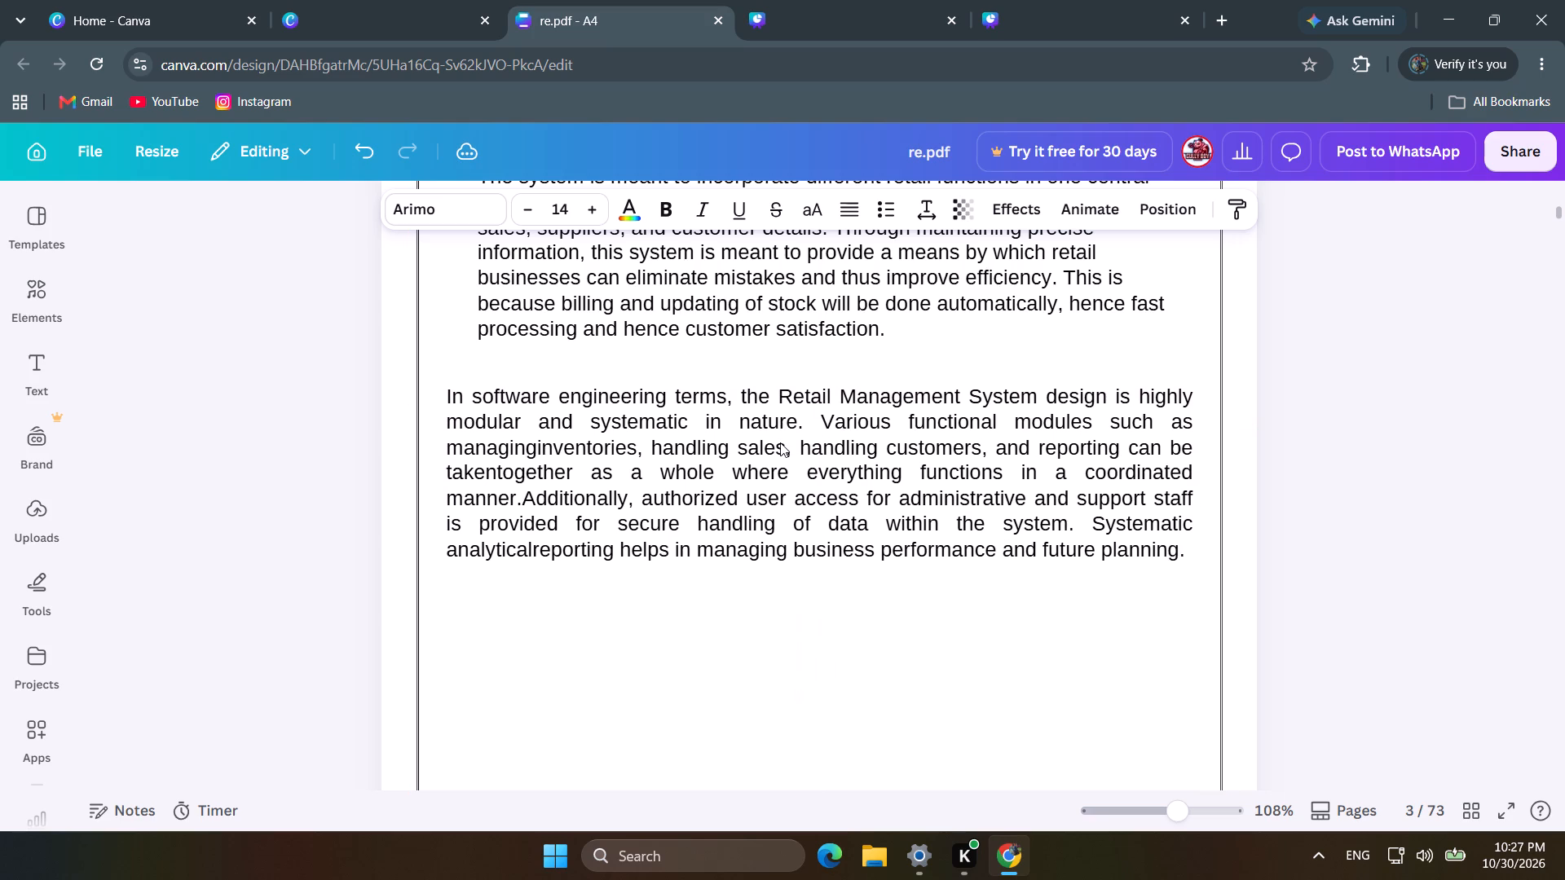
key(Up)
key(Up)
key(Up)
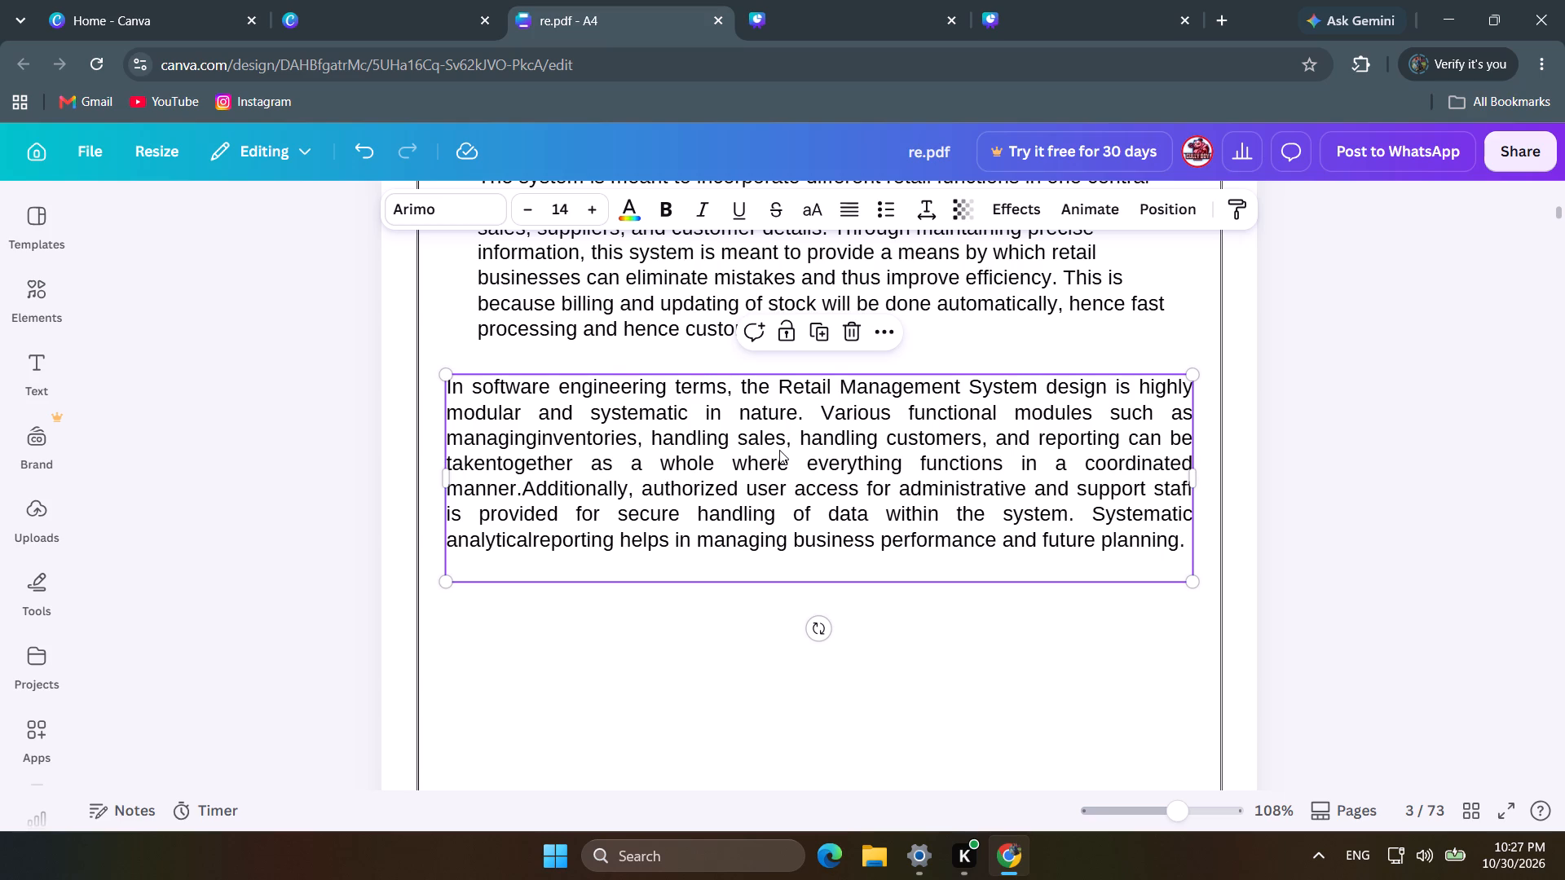
Lower the "In software engineering terms" paragraph to leave a wide gap beneath the preceding paragraph.
key(Down)
key(Down)
key(Down)
key(Down)
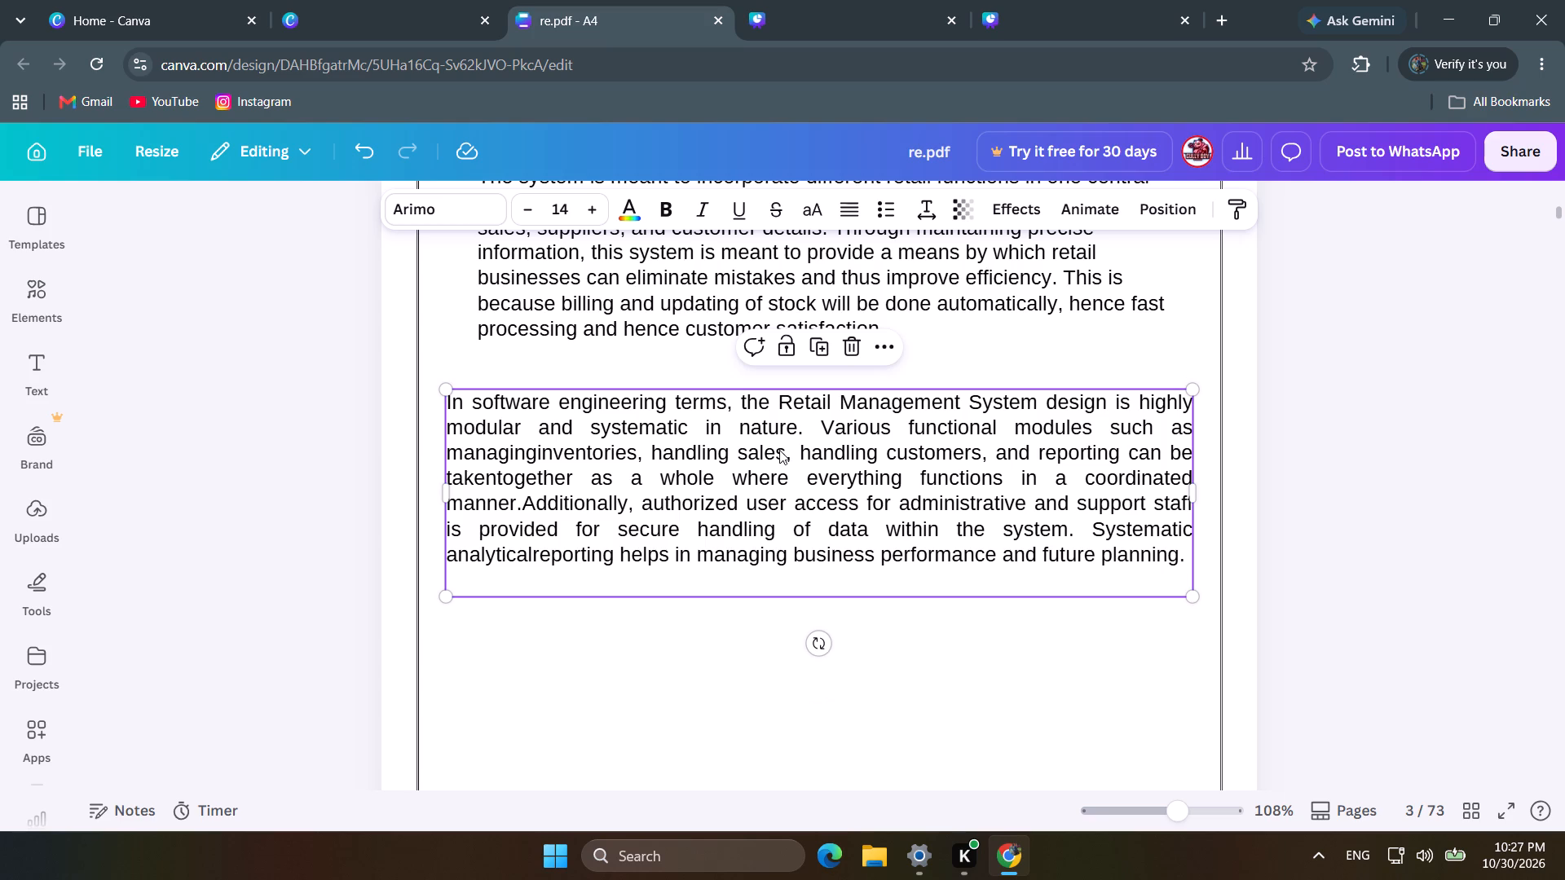
key(Down)
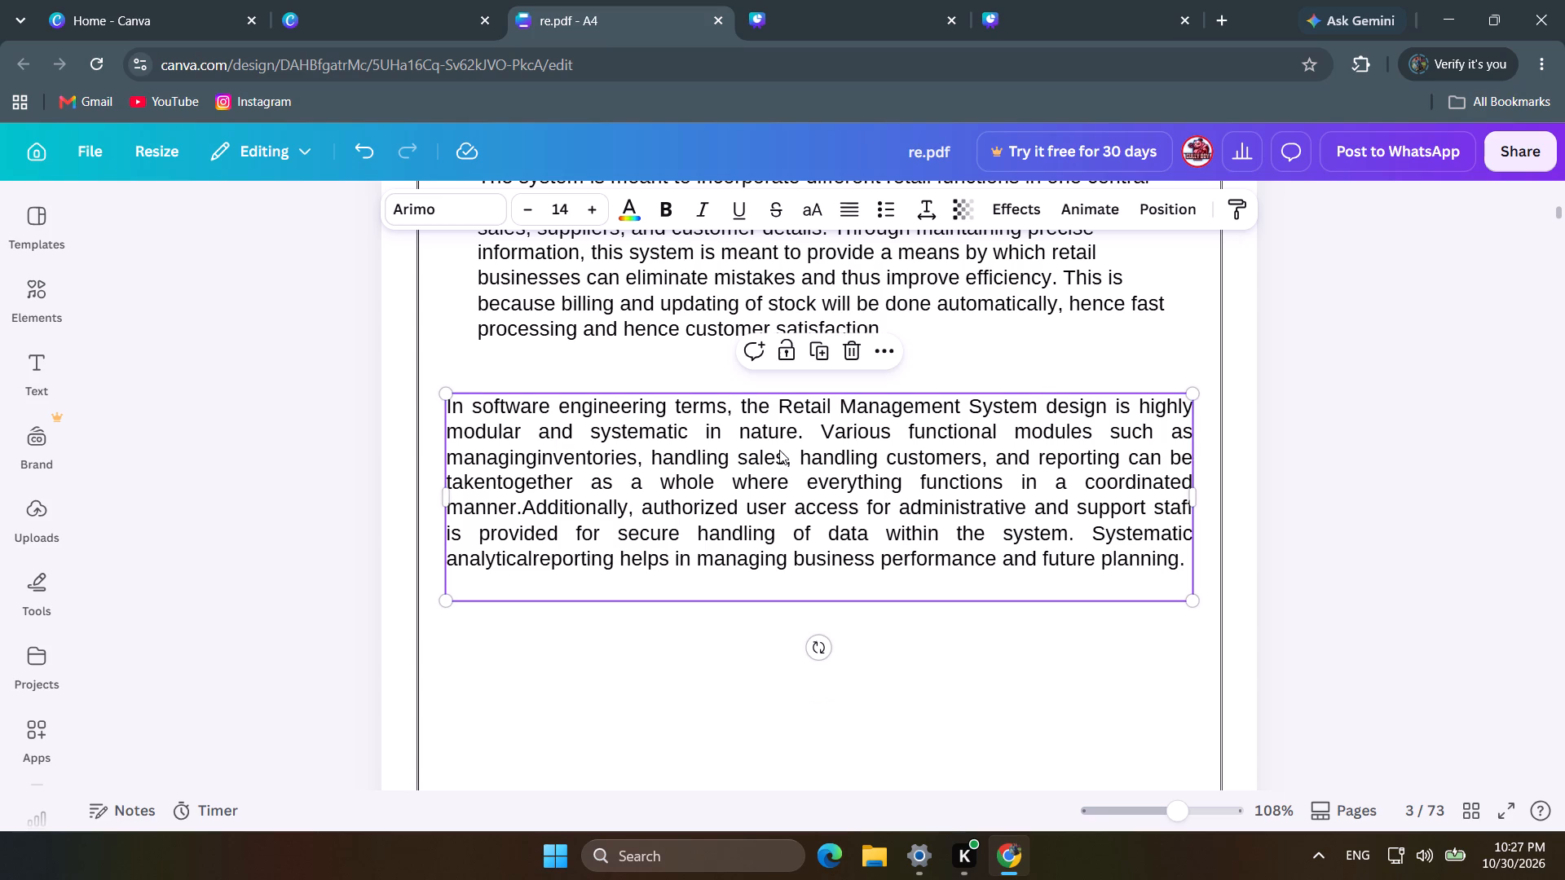
key(Down)
key(Down)
key(Down)
key(Down)
key(Down)
key(Down)
key(Down)
key(Down)
key(Down)
key(Down)
key(Down)
key(Down)
key(Down)
key(Down)
key(Down)
key(Down)
key(Down)
key(Down)
key(Down)
key(Down)
key(Down)
key(Down)
key(Down)
key(Down)
key(Down)
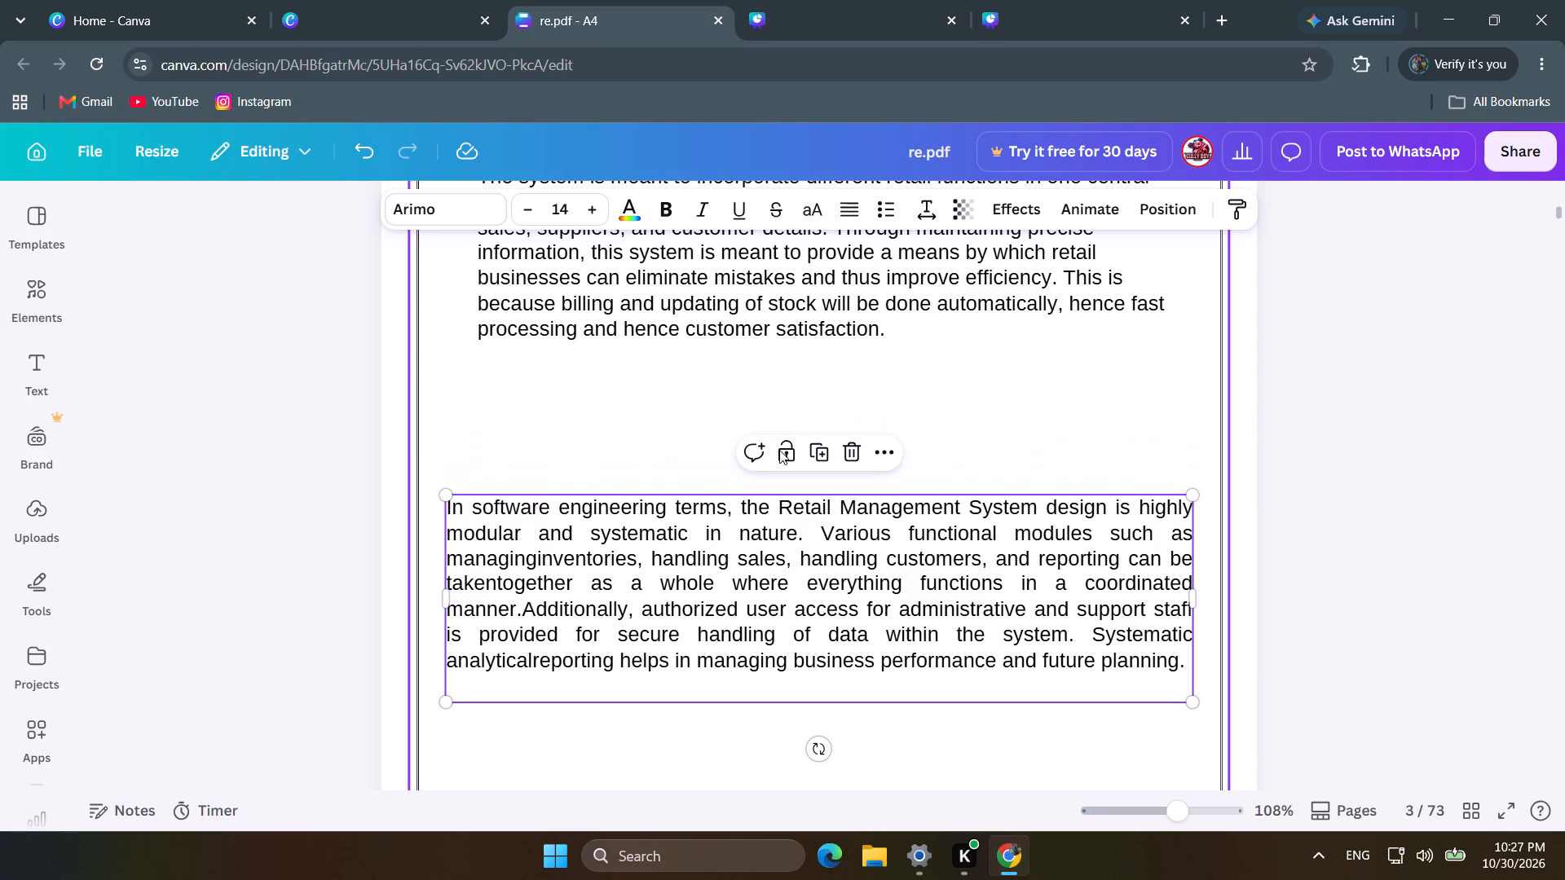
key(Down)
key(Down)
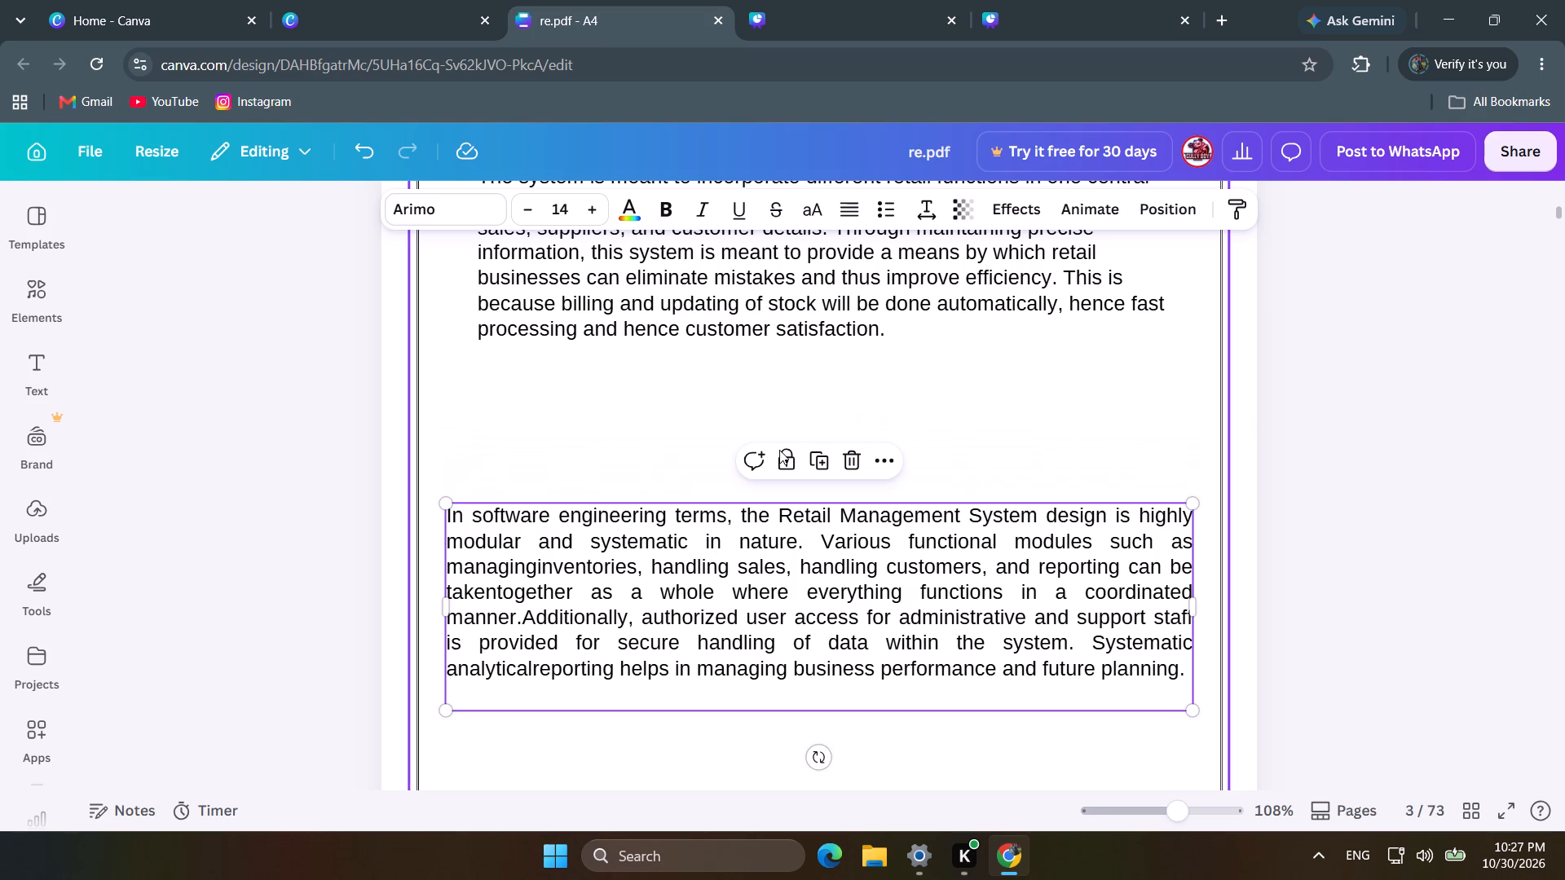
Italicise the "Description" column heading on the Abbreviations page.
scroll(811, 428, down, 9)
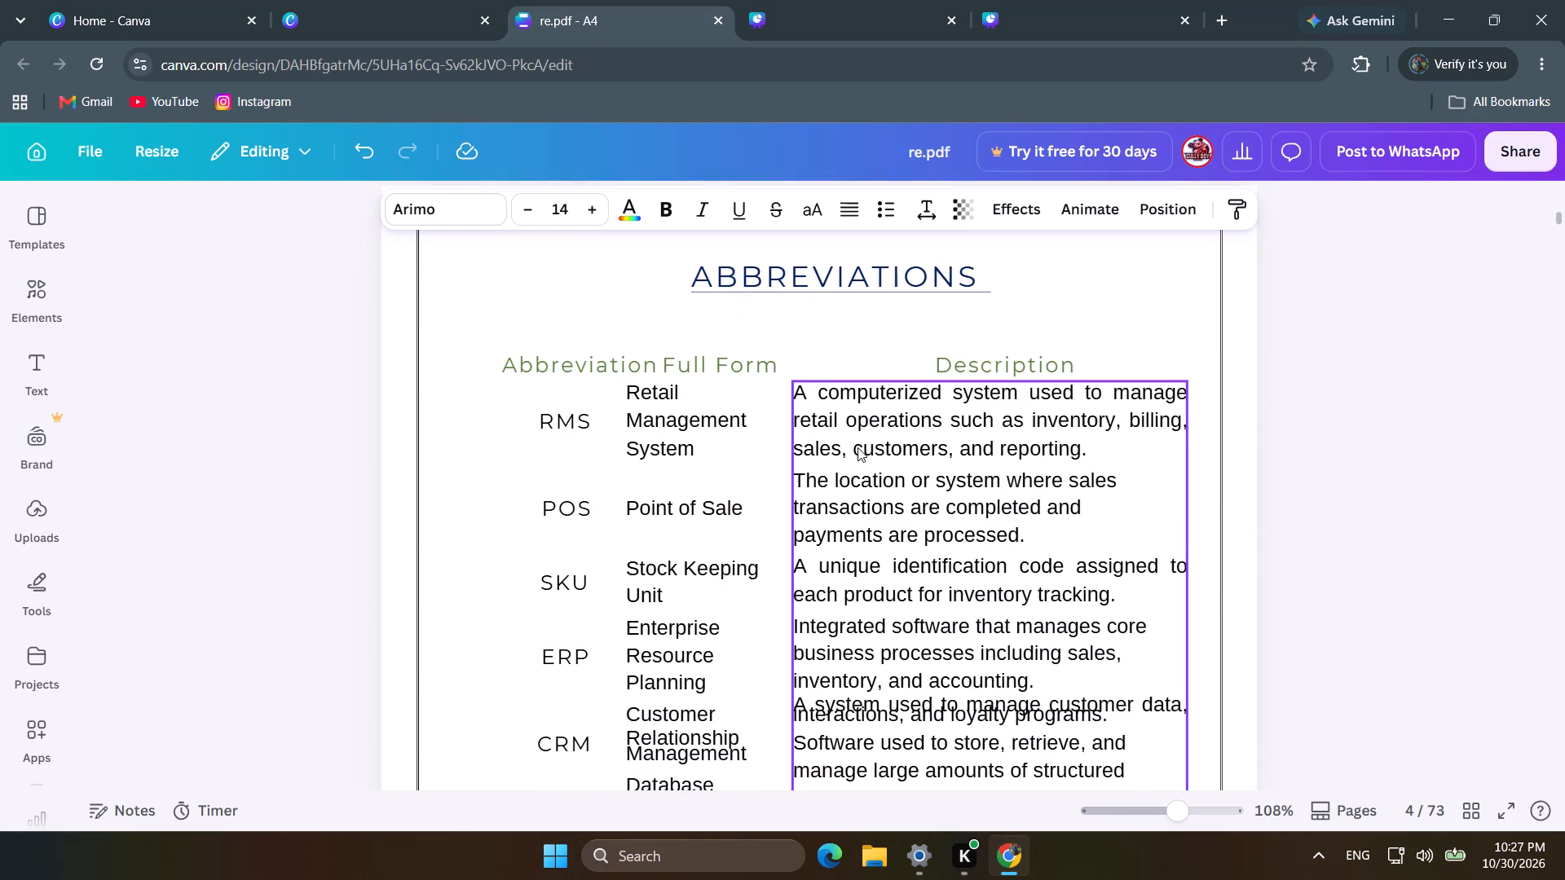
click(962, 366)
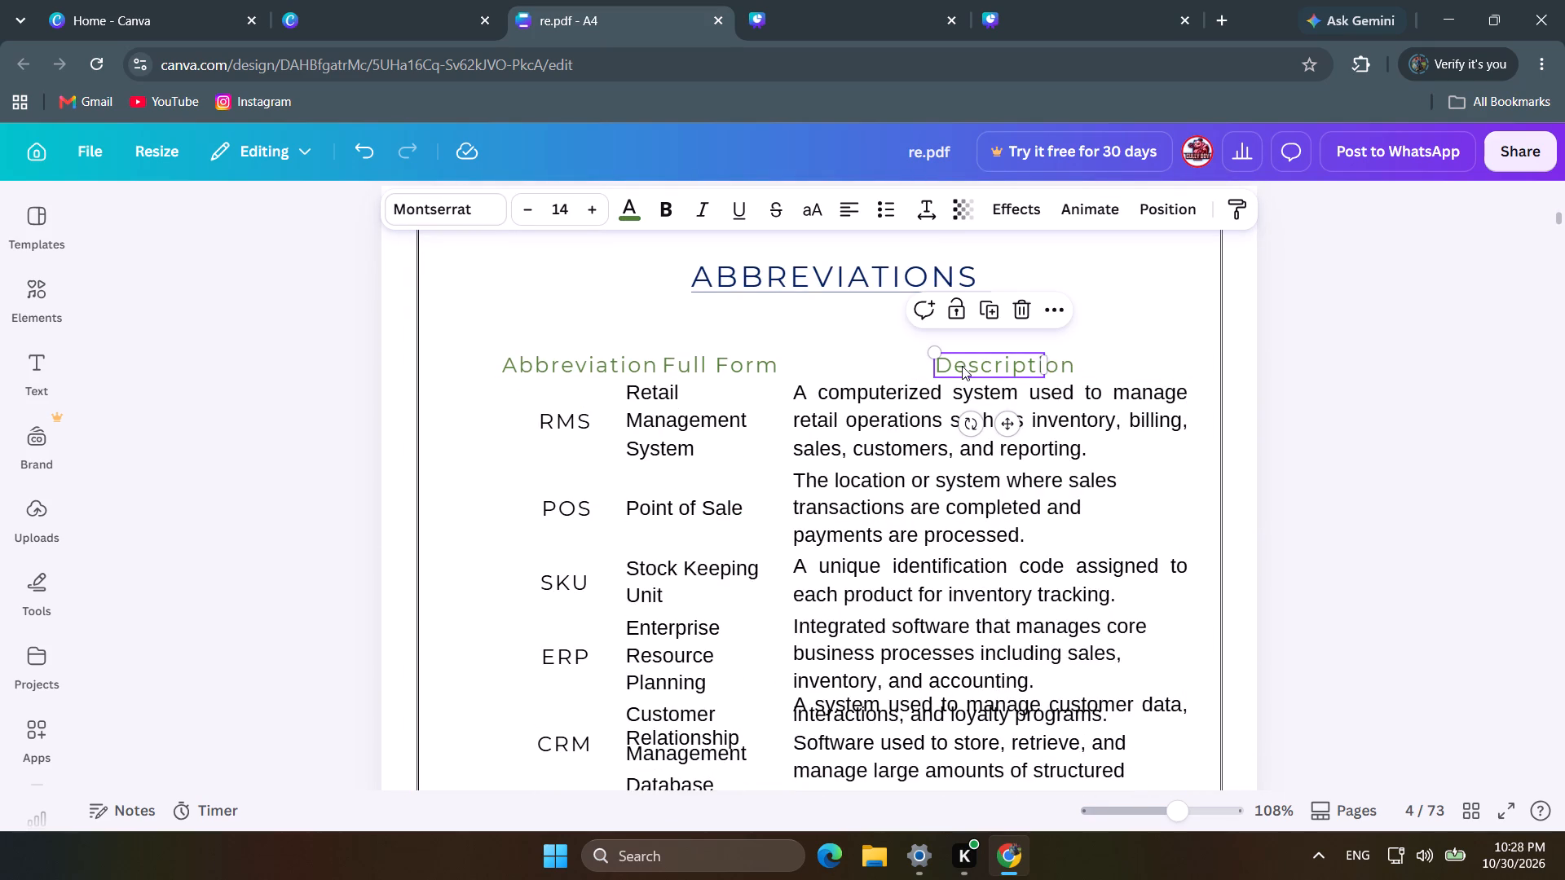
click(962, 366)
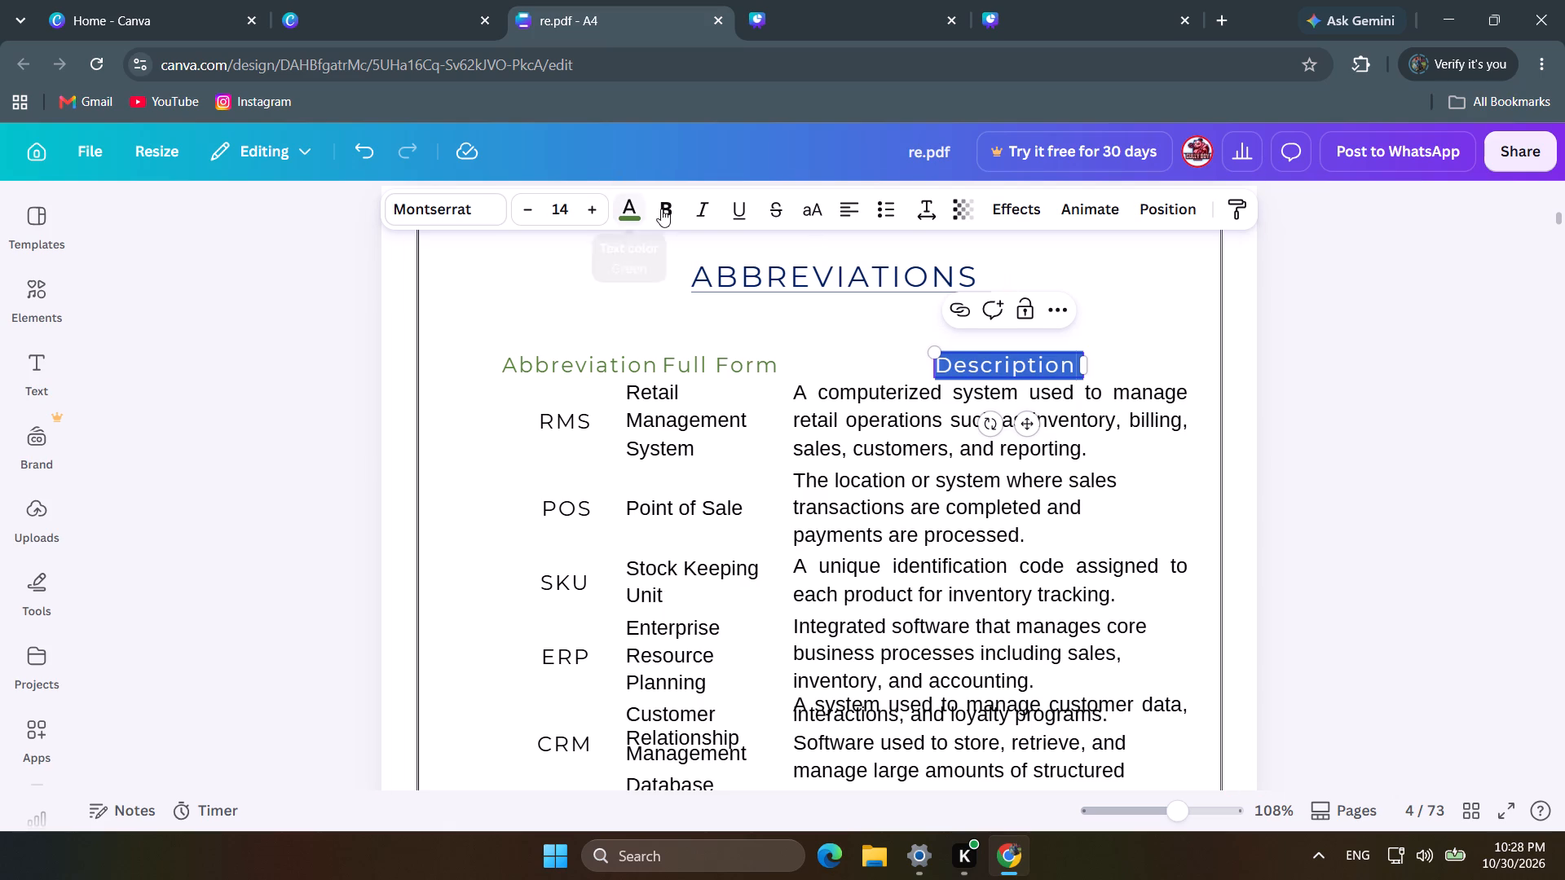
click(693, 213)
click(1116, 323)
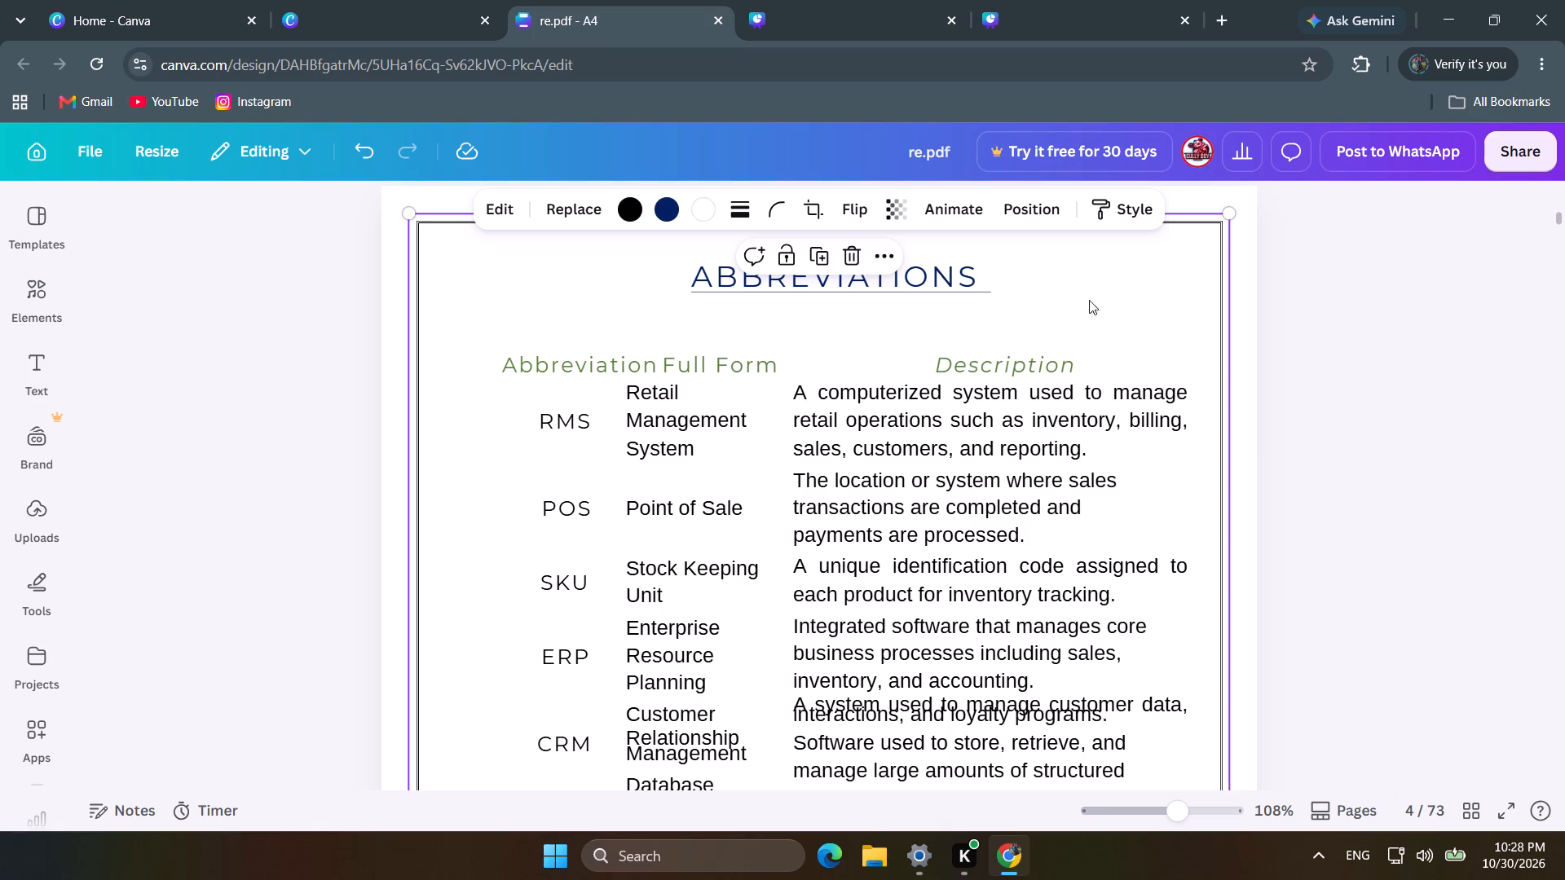
Undo the last six edits, starting with the italic style on the "Description" heading.
scroll(893, 645, down, 5)
scroll(906, 571, down, 2)
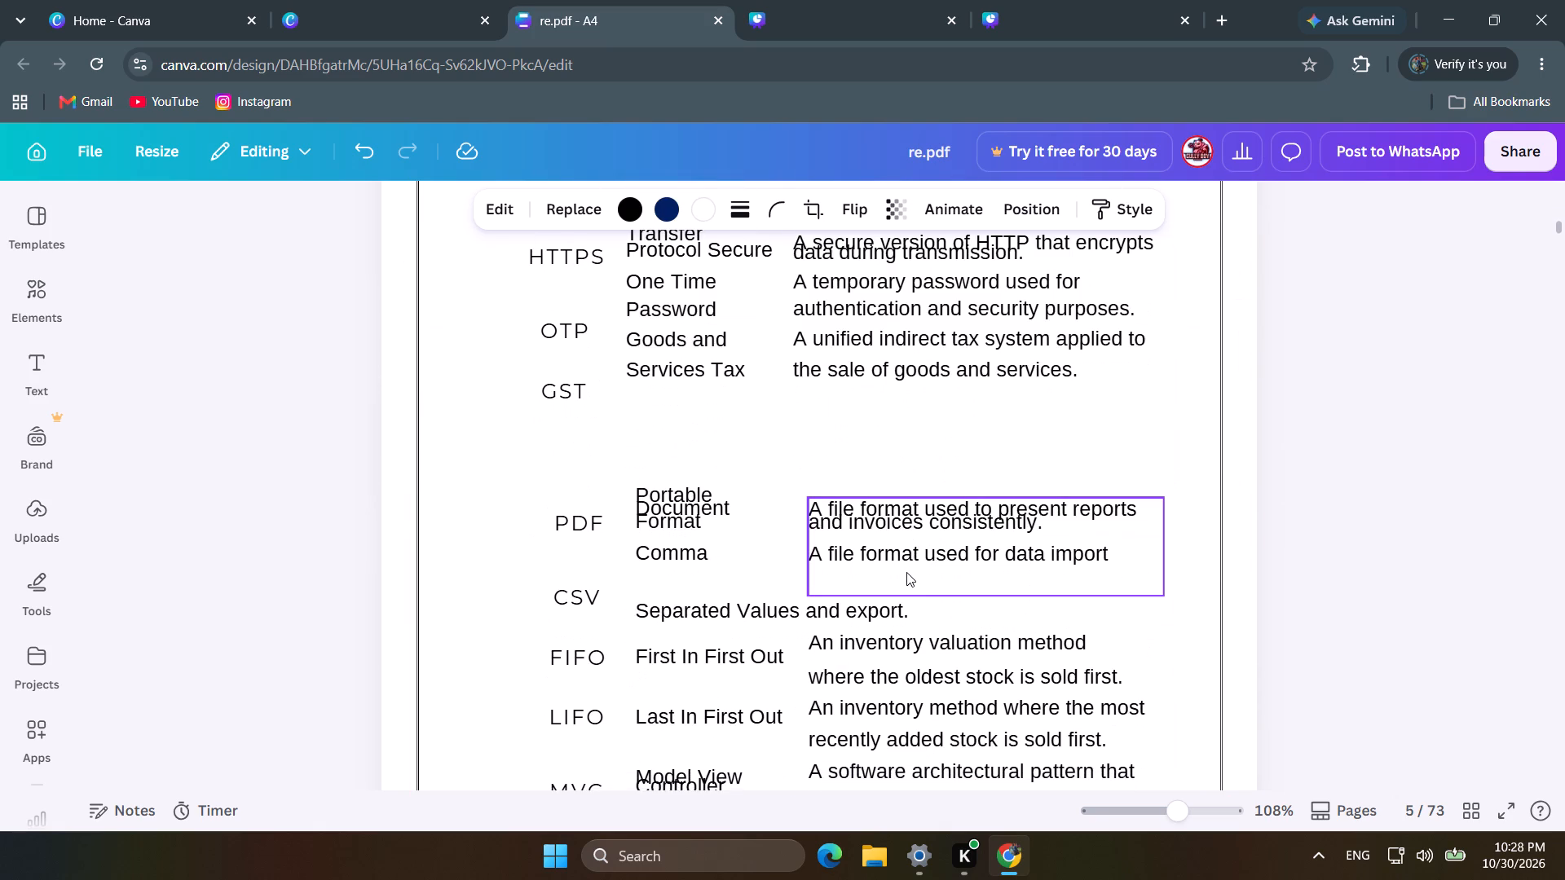
key(ctrl+z)
key(ctrl+z)
key(ctrl+z)
key(ctrl+z)
key(ctrl+z)
key(ctrl+z)
Review the remaining abbreviation entries and the text of the Objectives page.
click(754, 363)
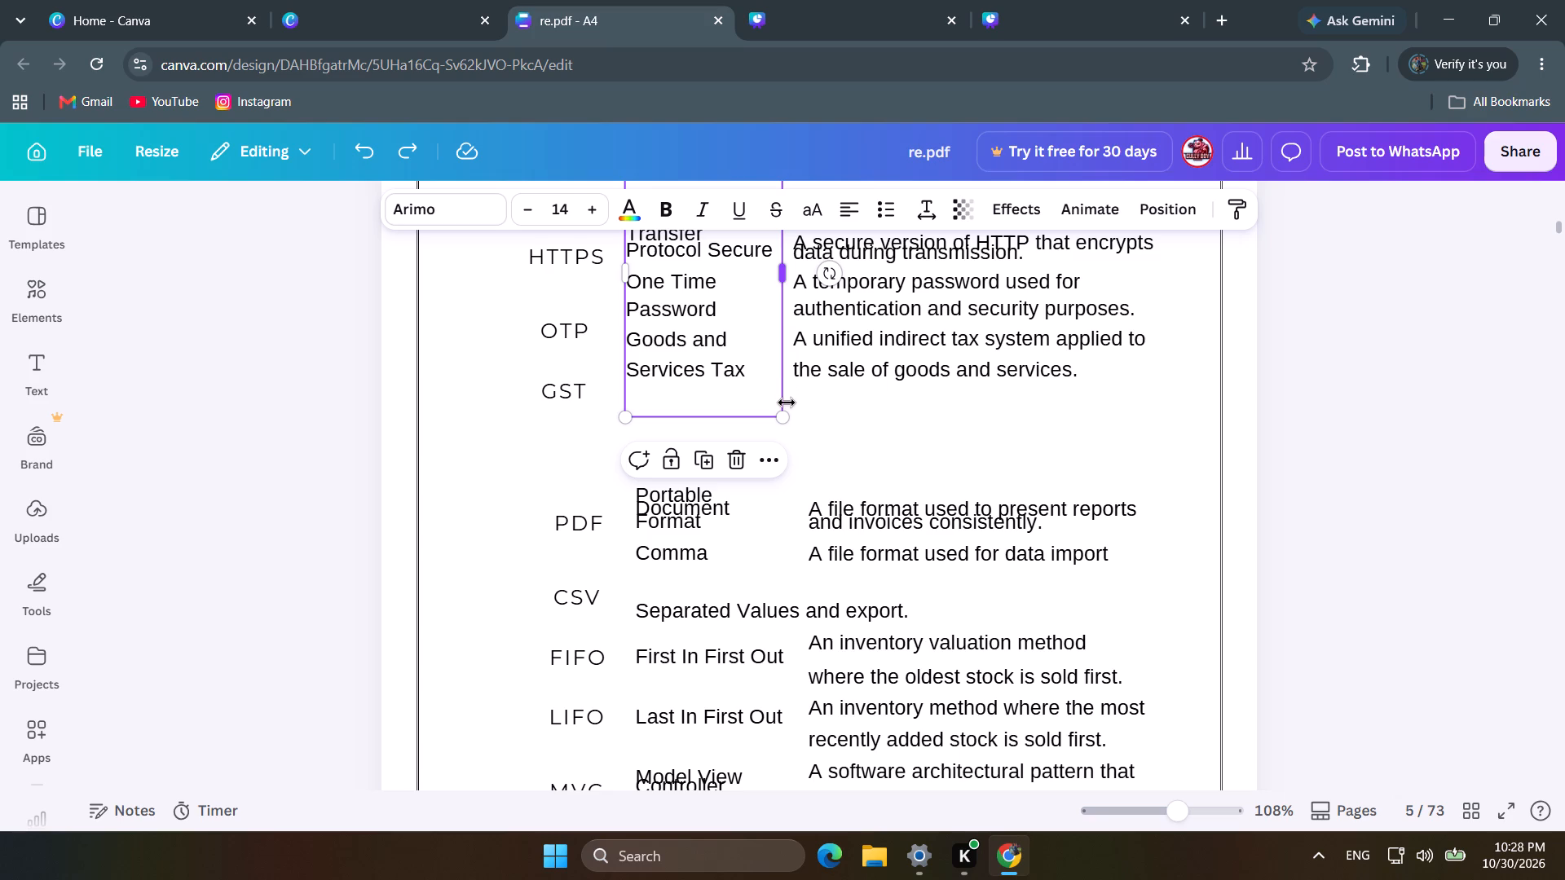
scroll(872, 477, down, 9)
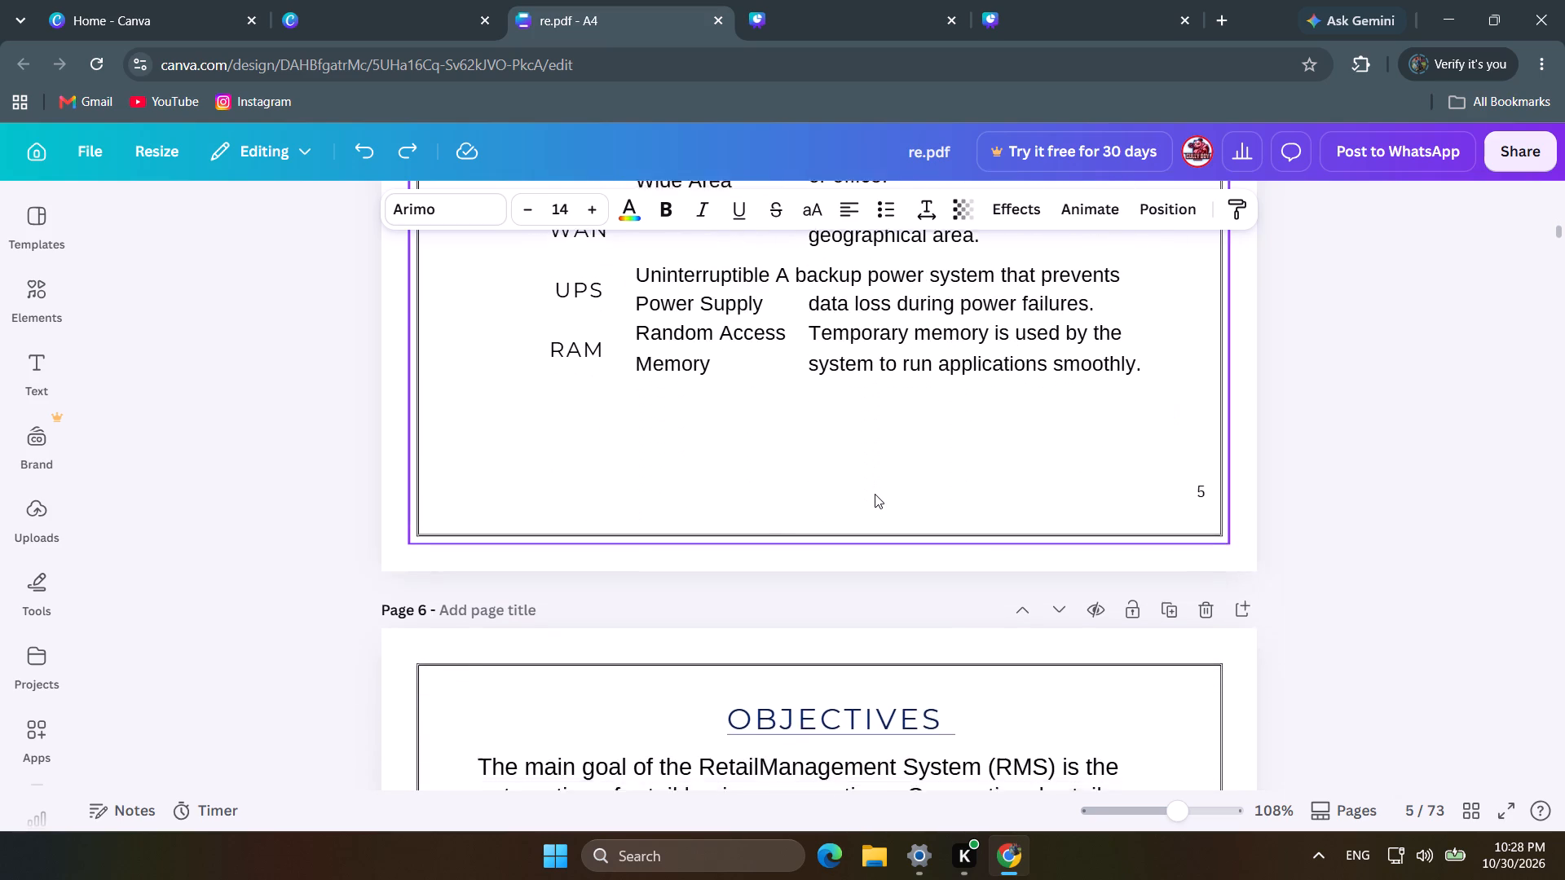
scroll(875, 494, down, 8)
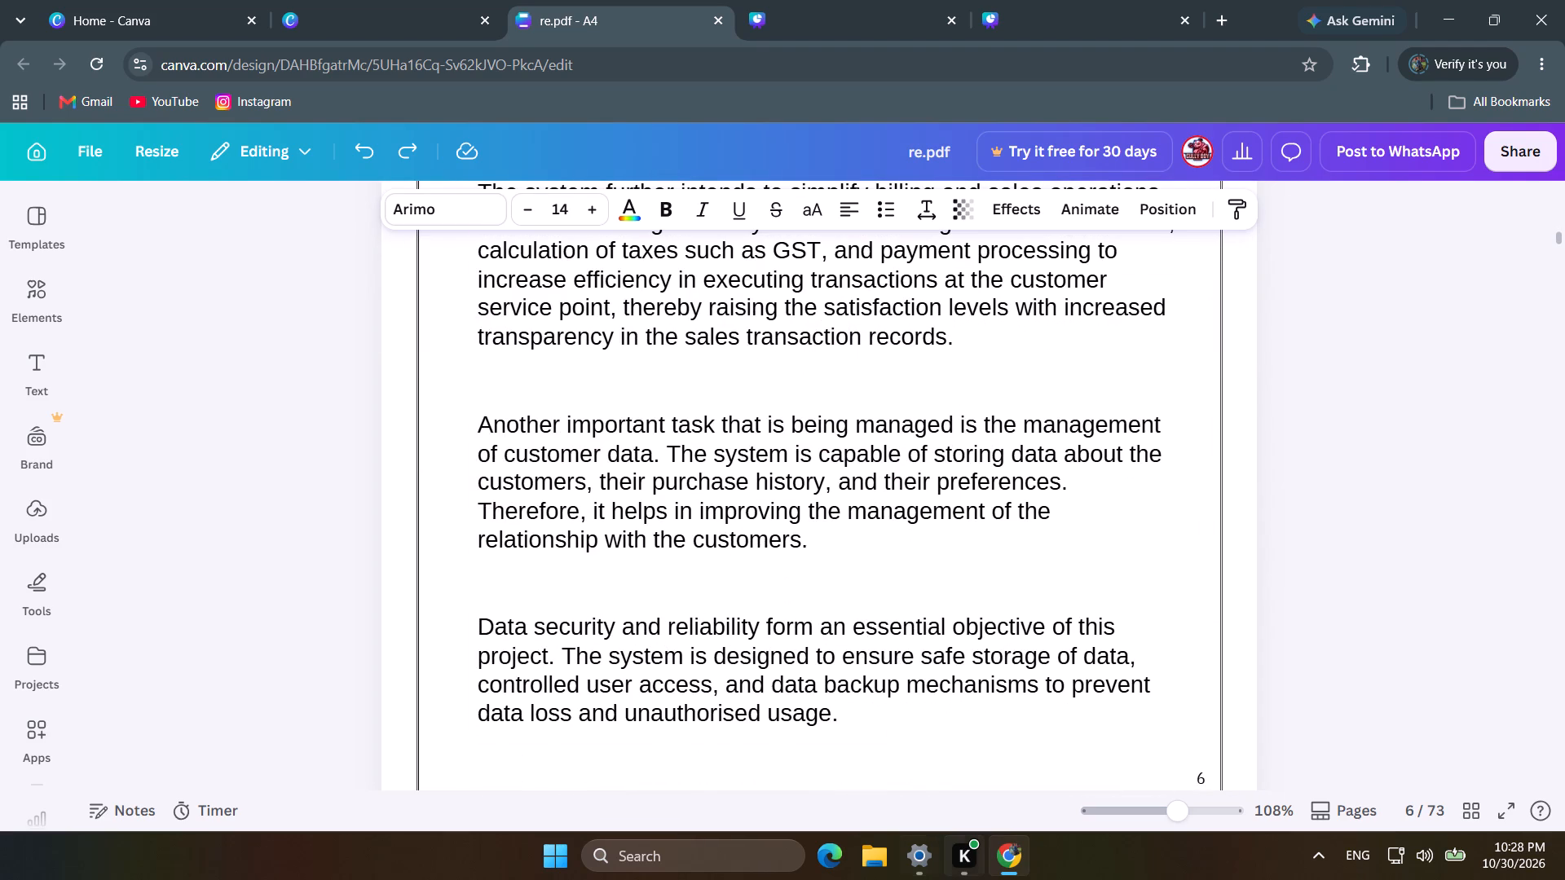
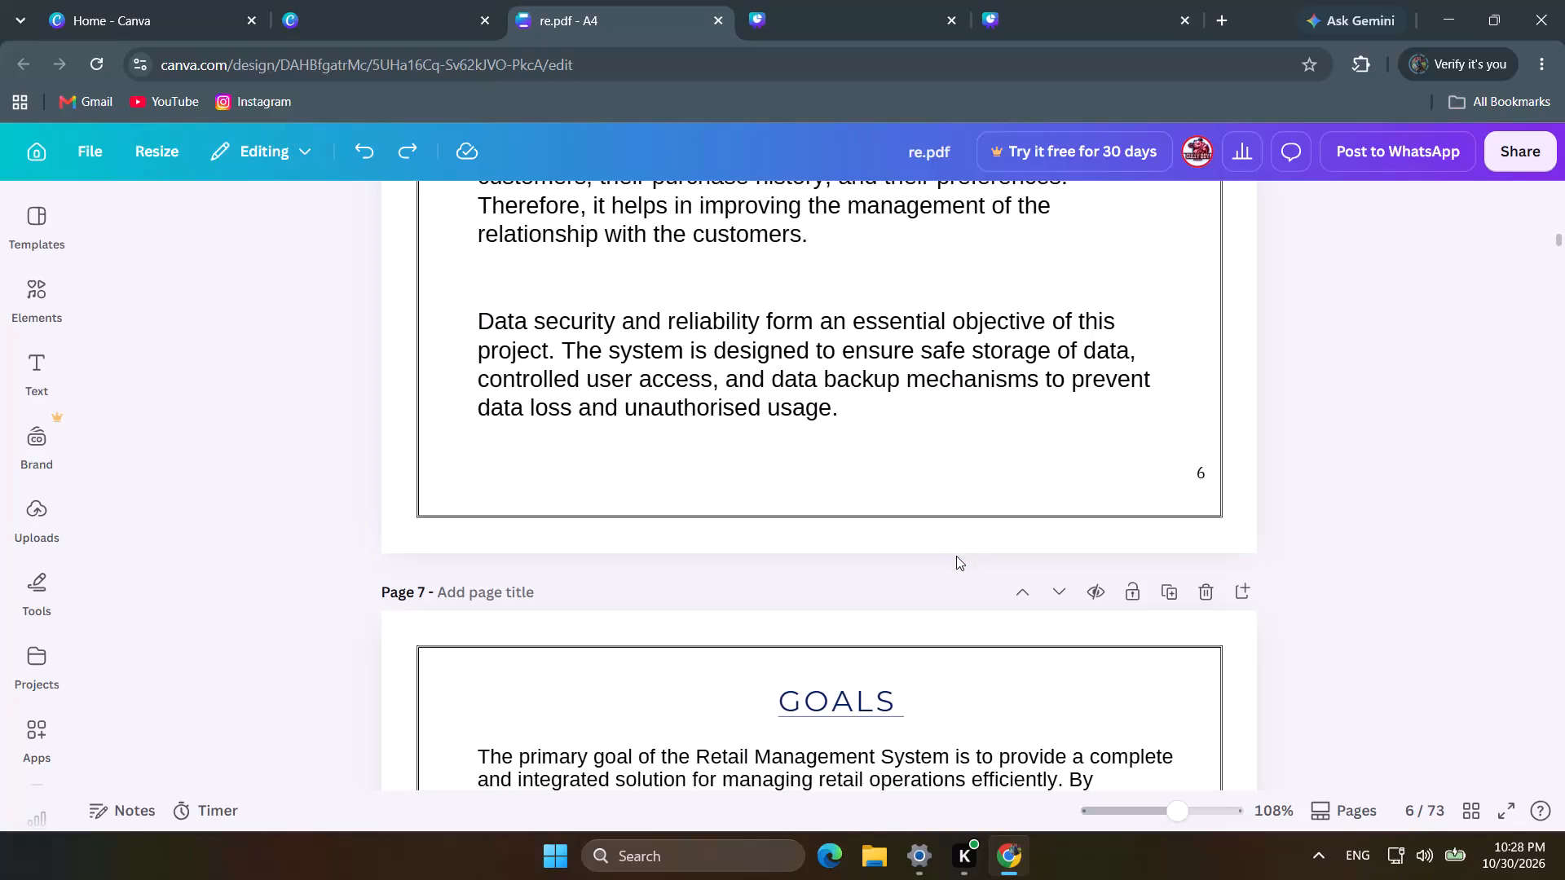
Review the report pages from Goals through Introduction, Retail Management System and Scope of Project to the Problem Statement.
scroll(744, 523, down, 6)
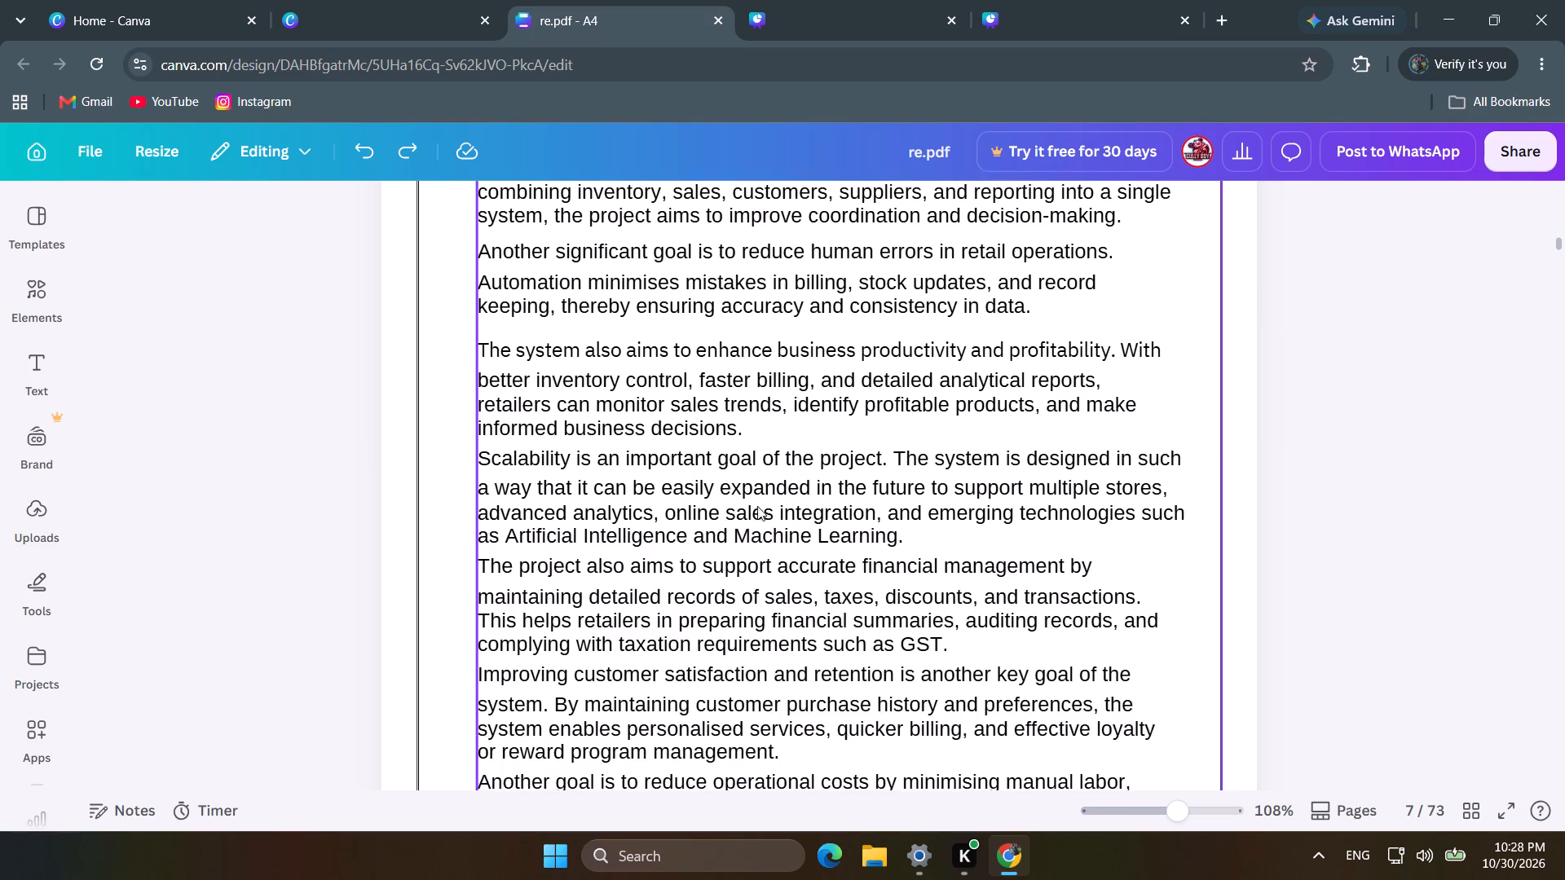
scroll(761, 491, down, 7)
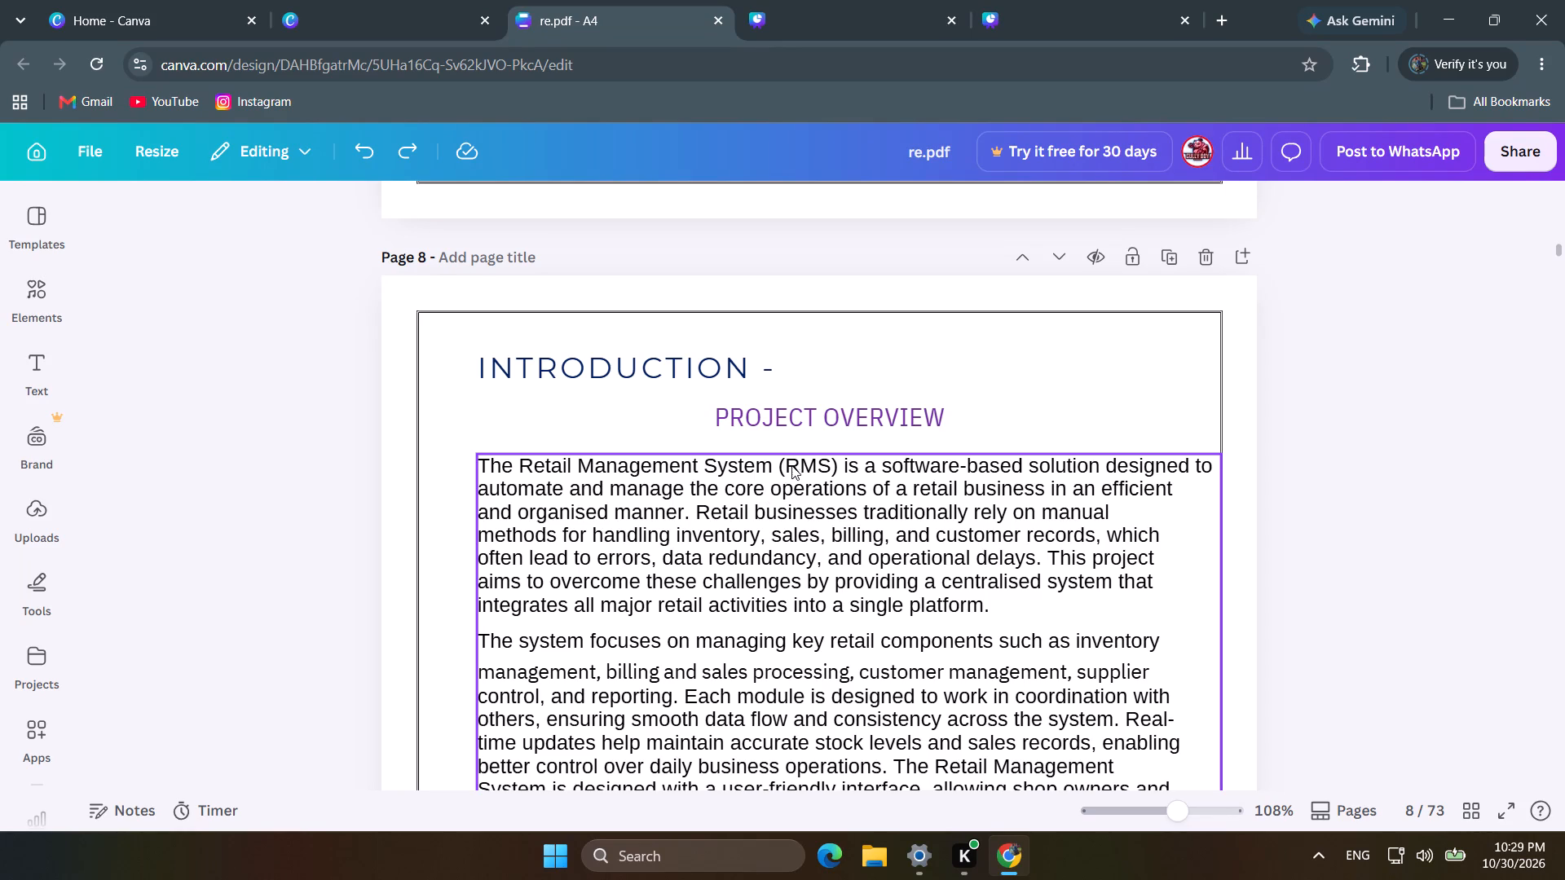
scroll(853, 407, down, 2)
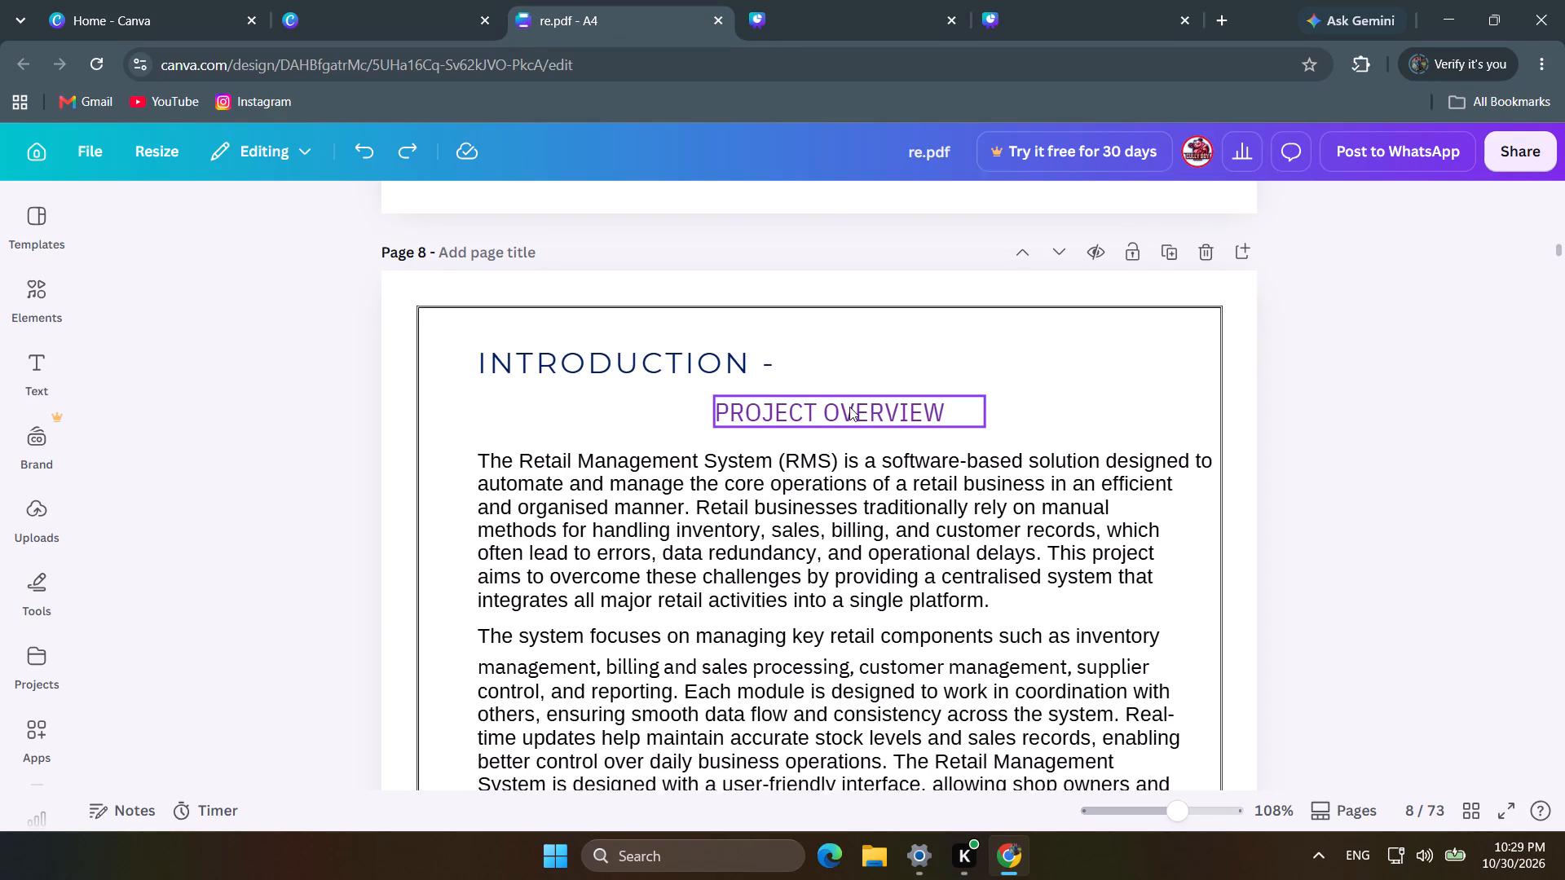
scroll(849, 407, down, 4)
scroll(938, 596, down, 6)
scroll(896, 533, down, 4)
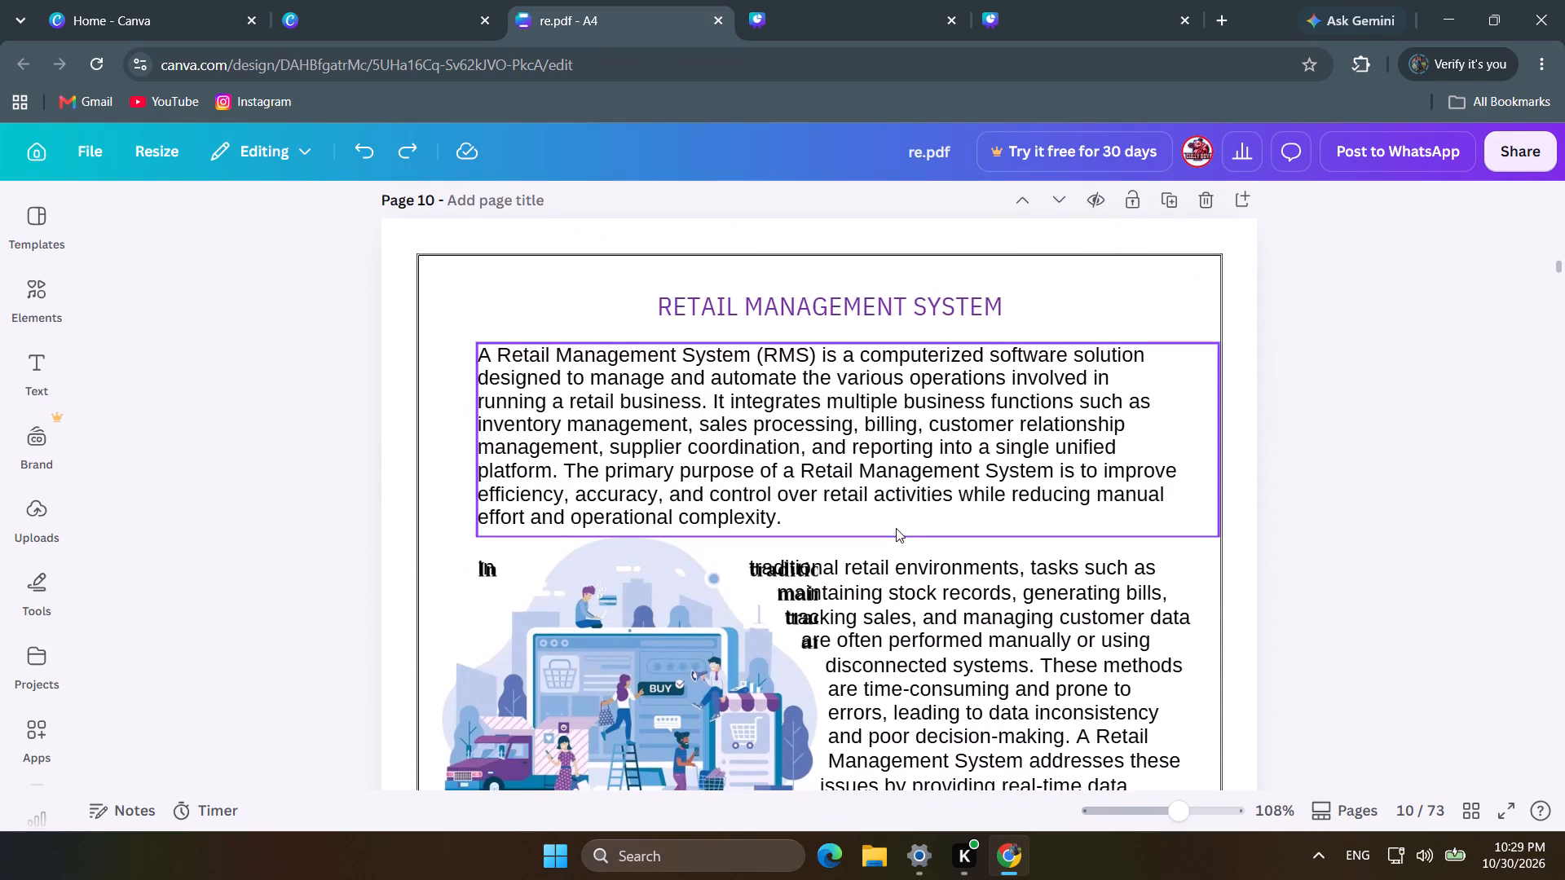
scroll(893, 530, down, 4)
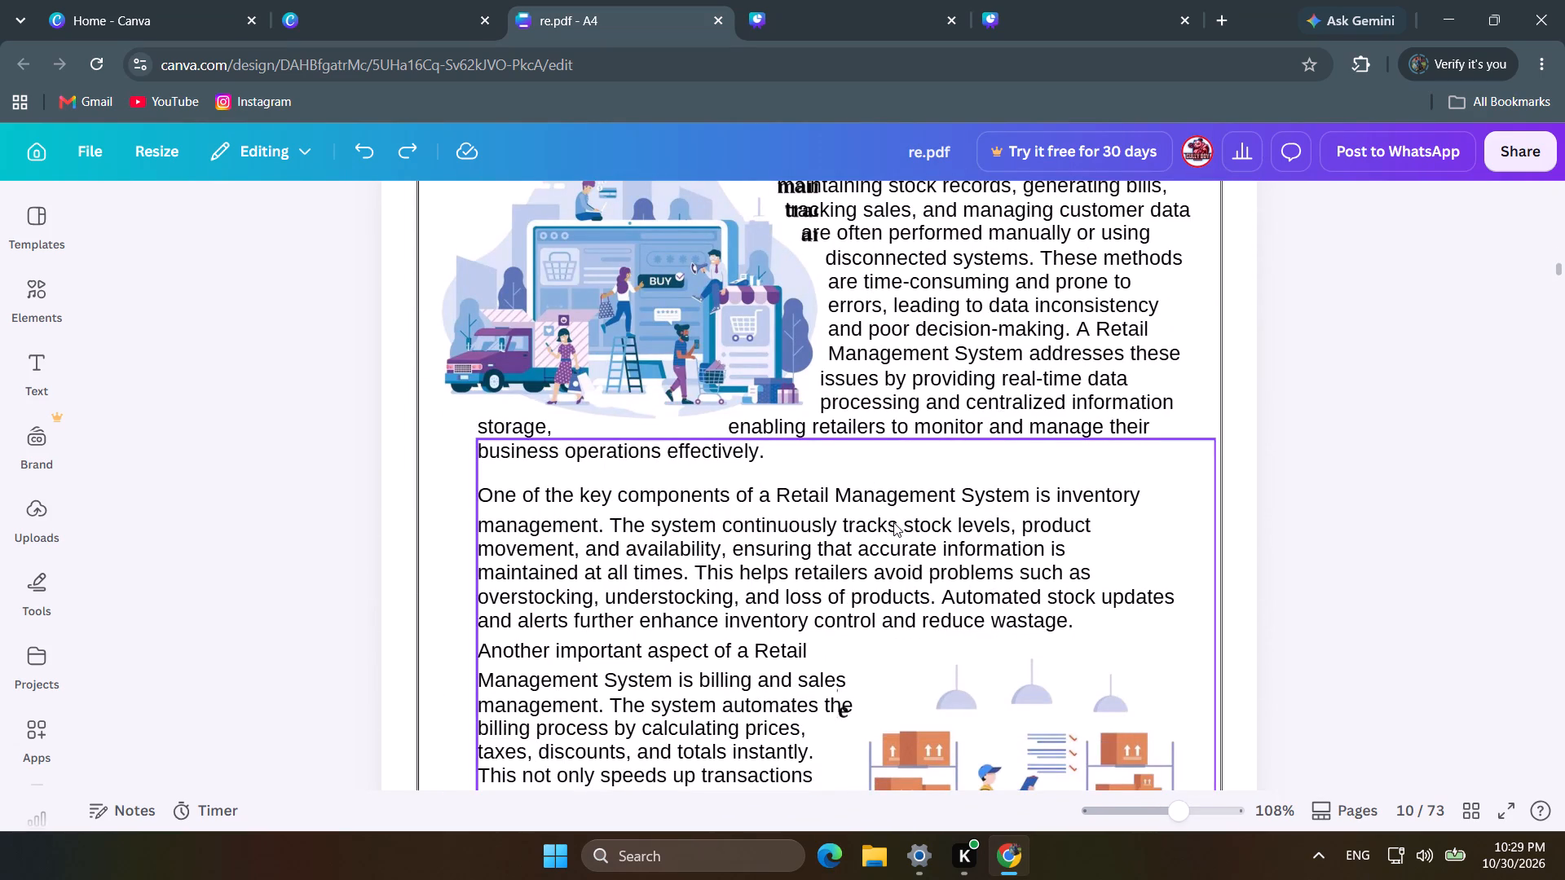
scroll(908, 511, down, 7)
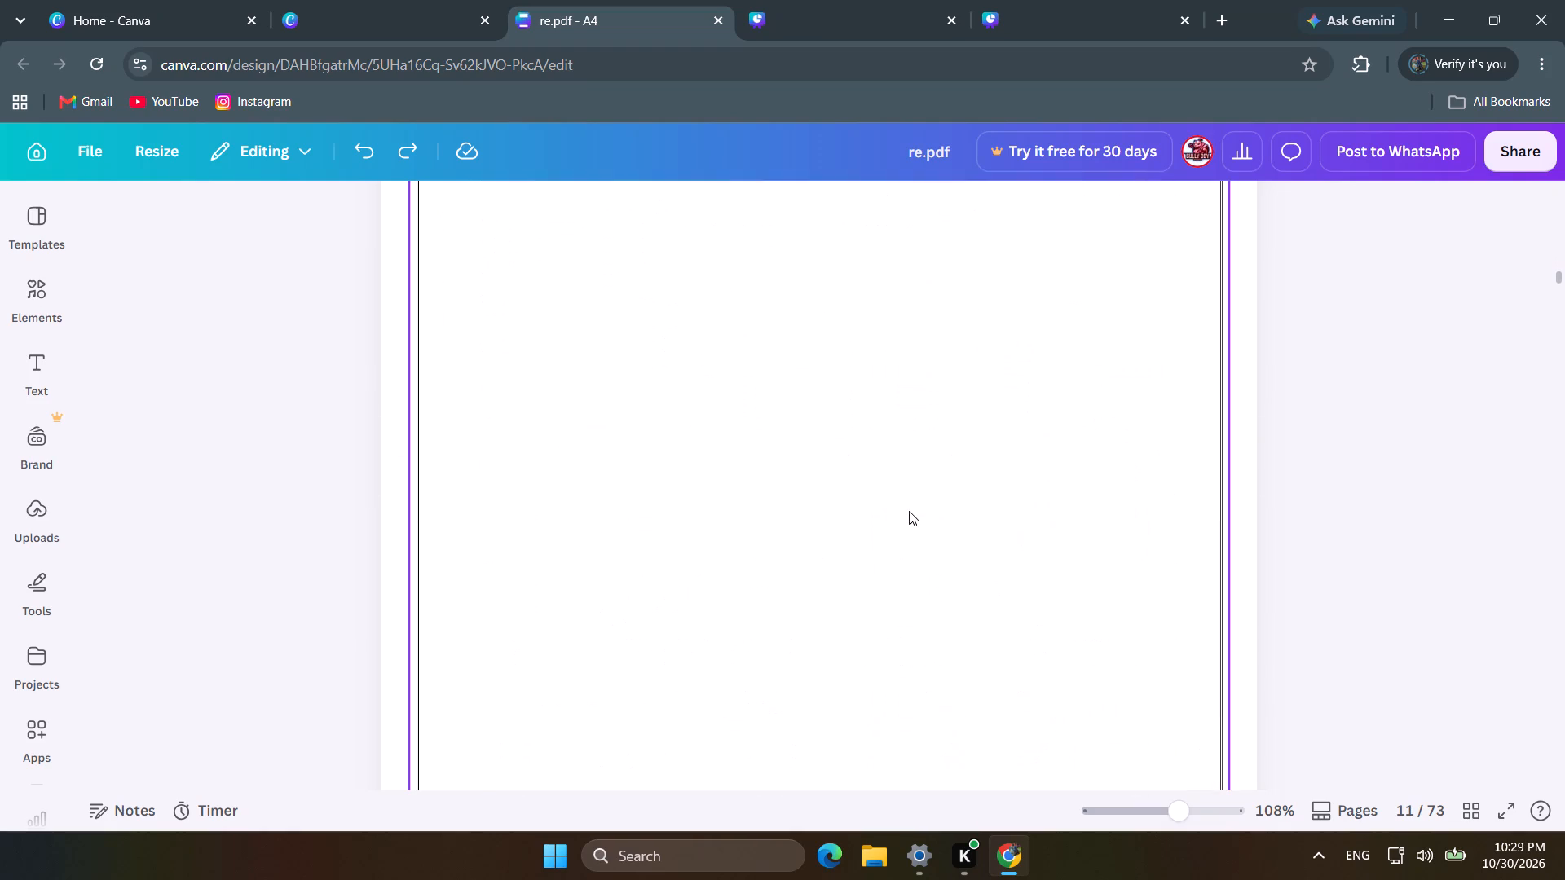
scroll(909, 511, down, 4)
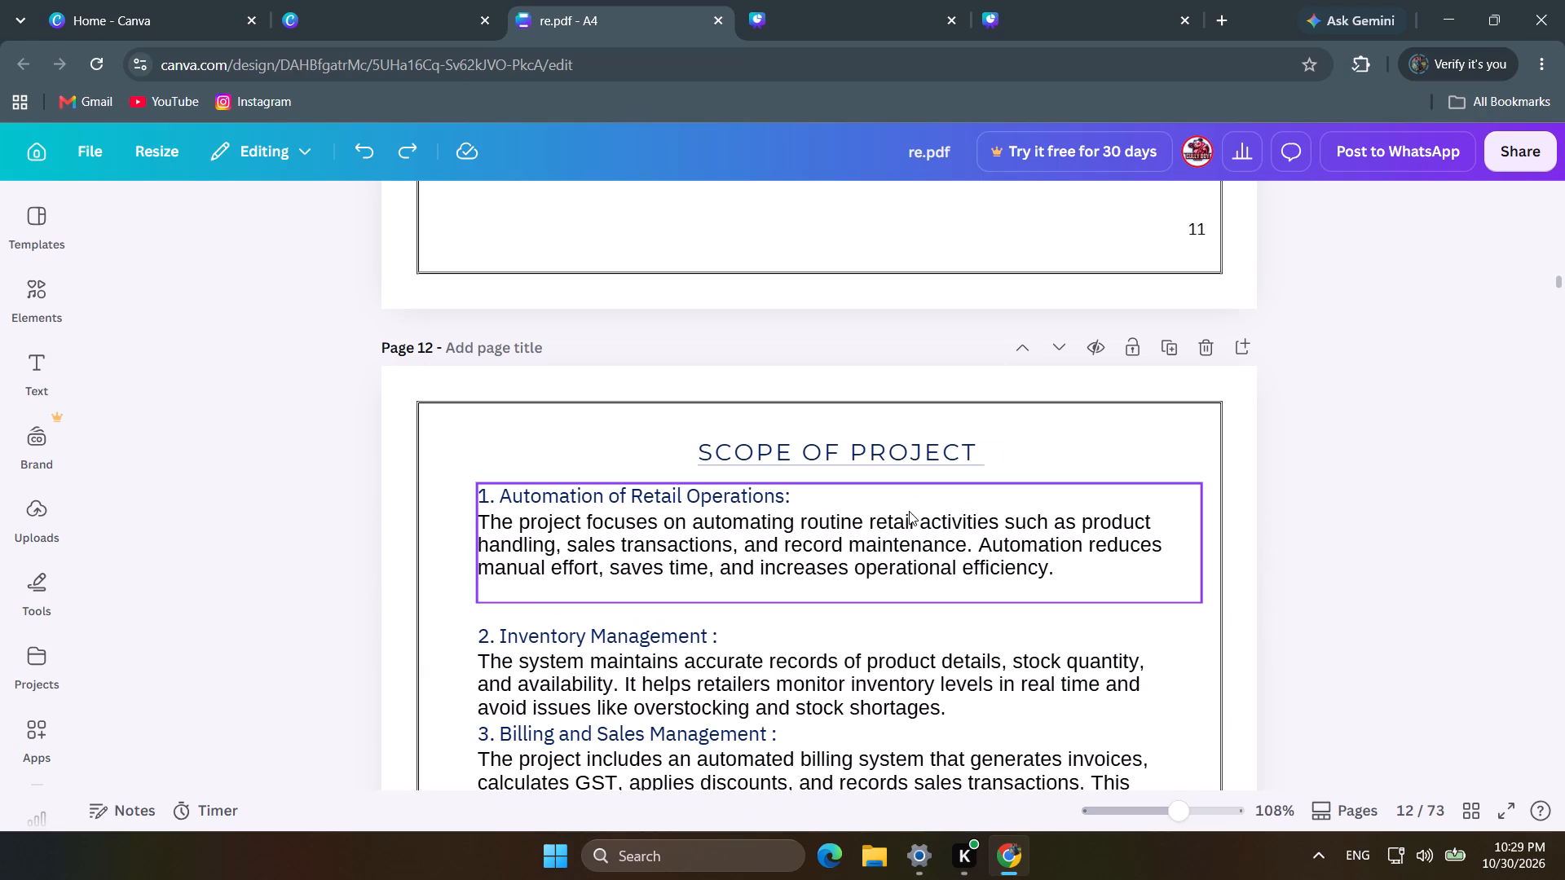
scroll(910, 510, down, 13)
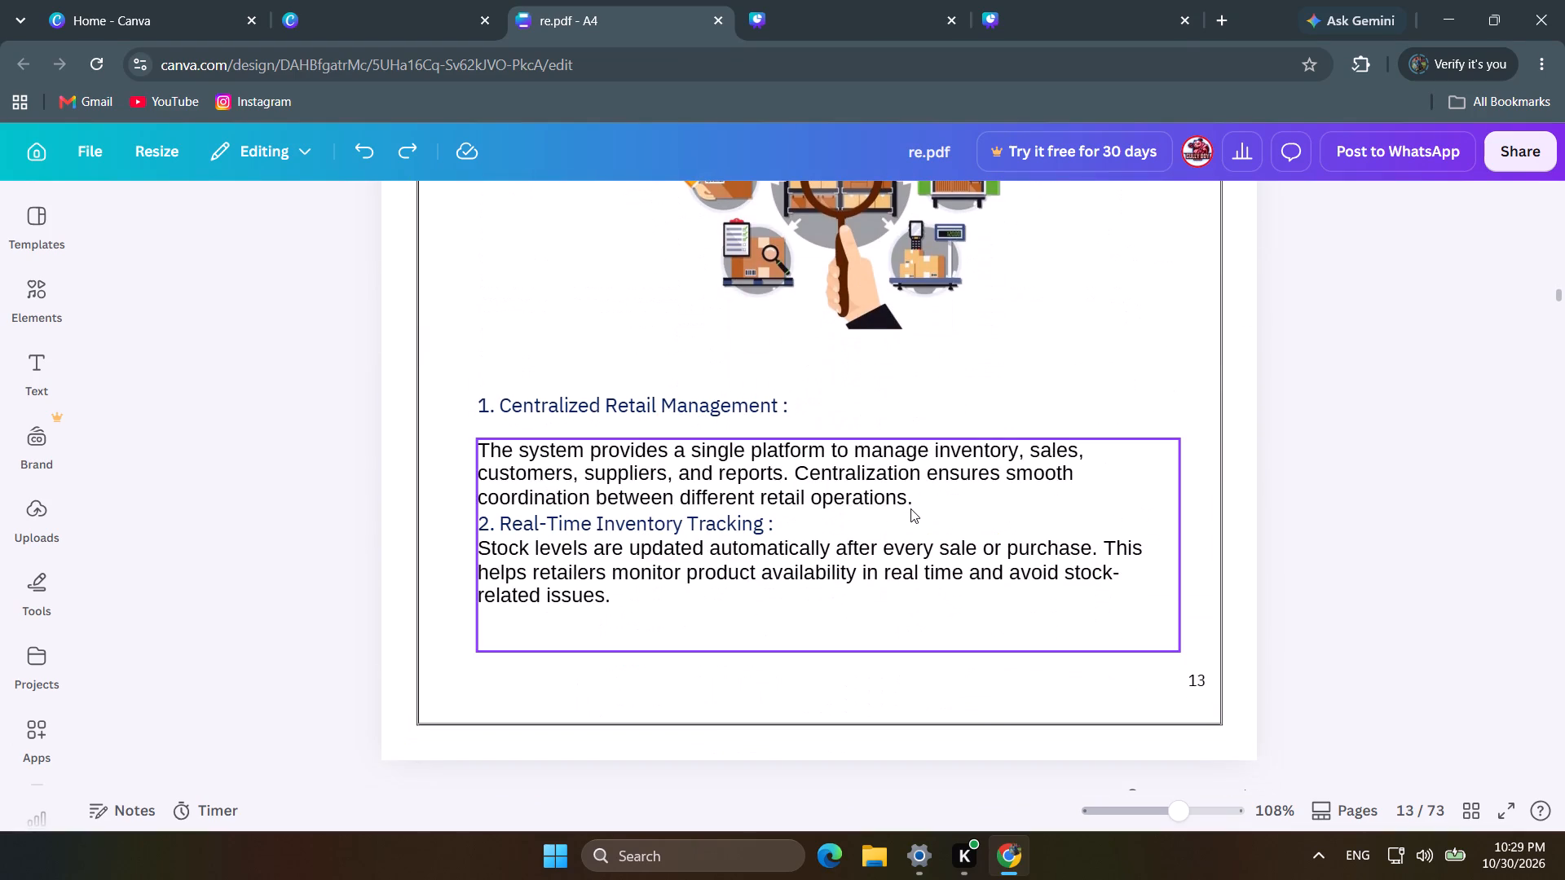
scroll(910, 508, down, 2)
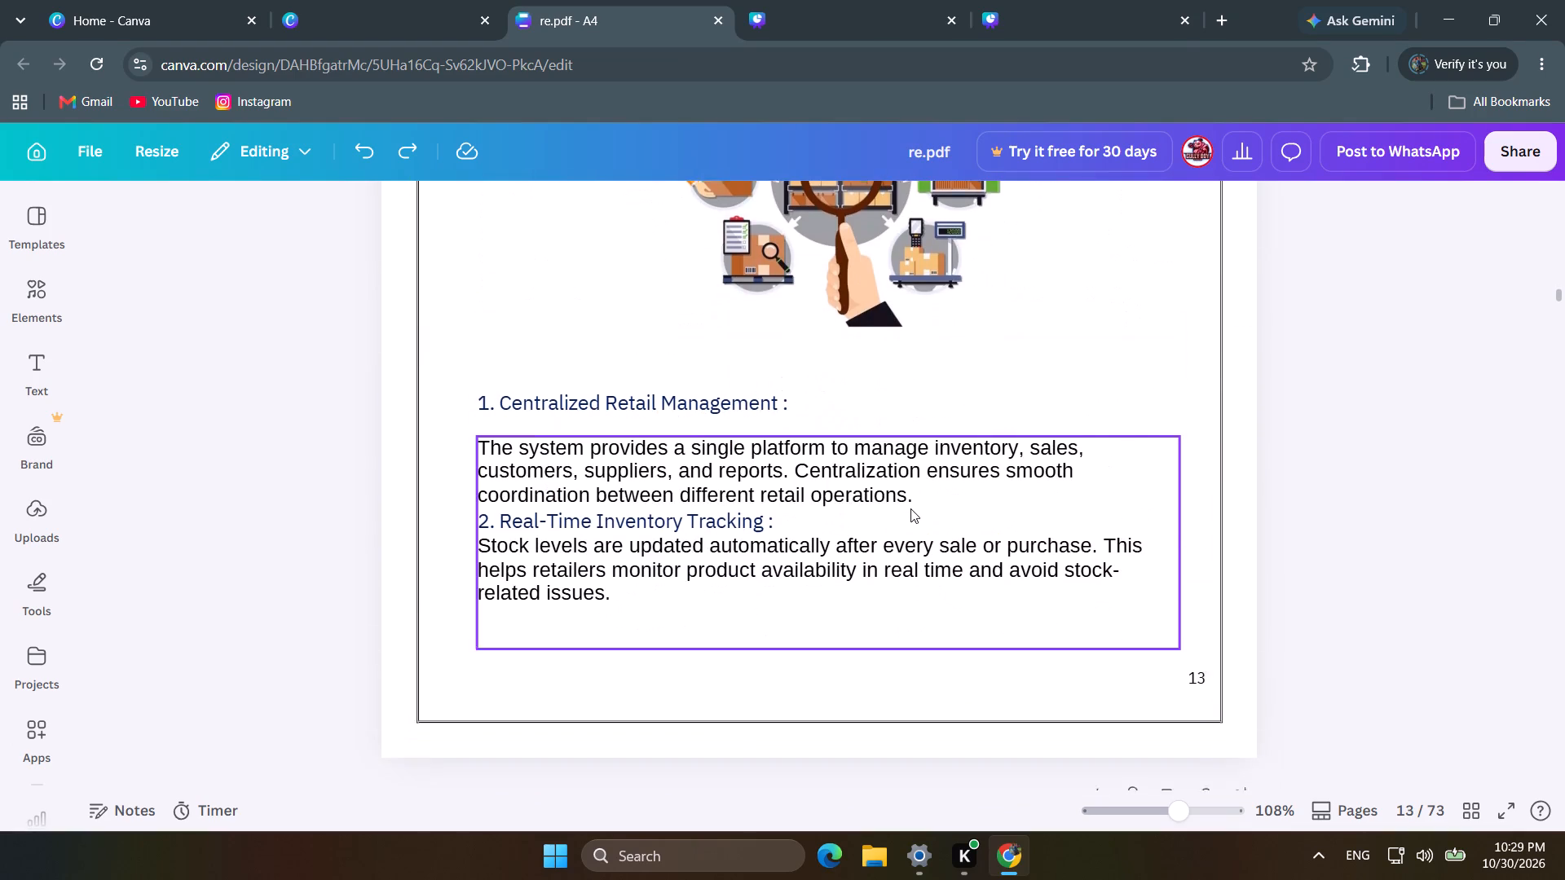
scroll(910, 508, down, 7)
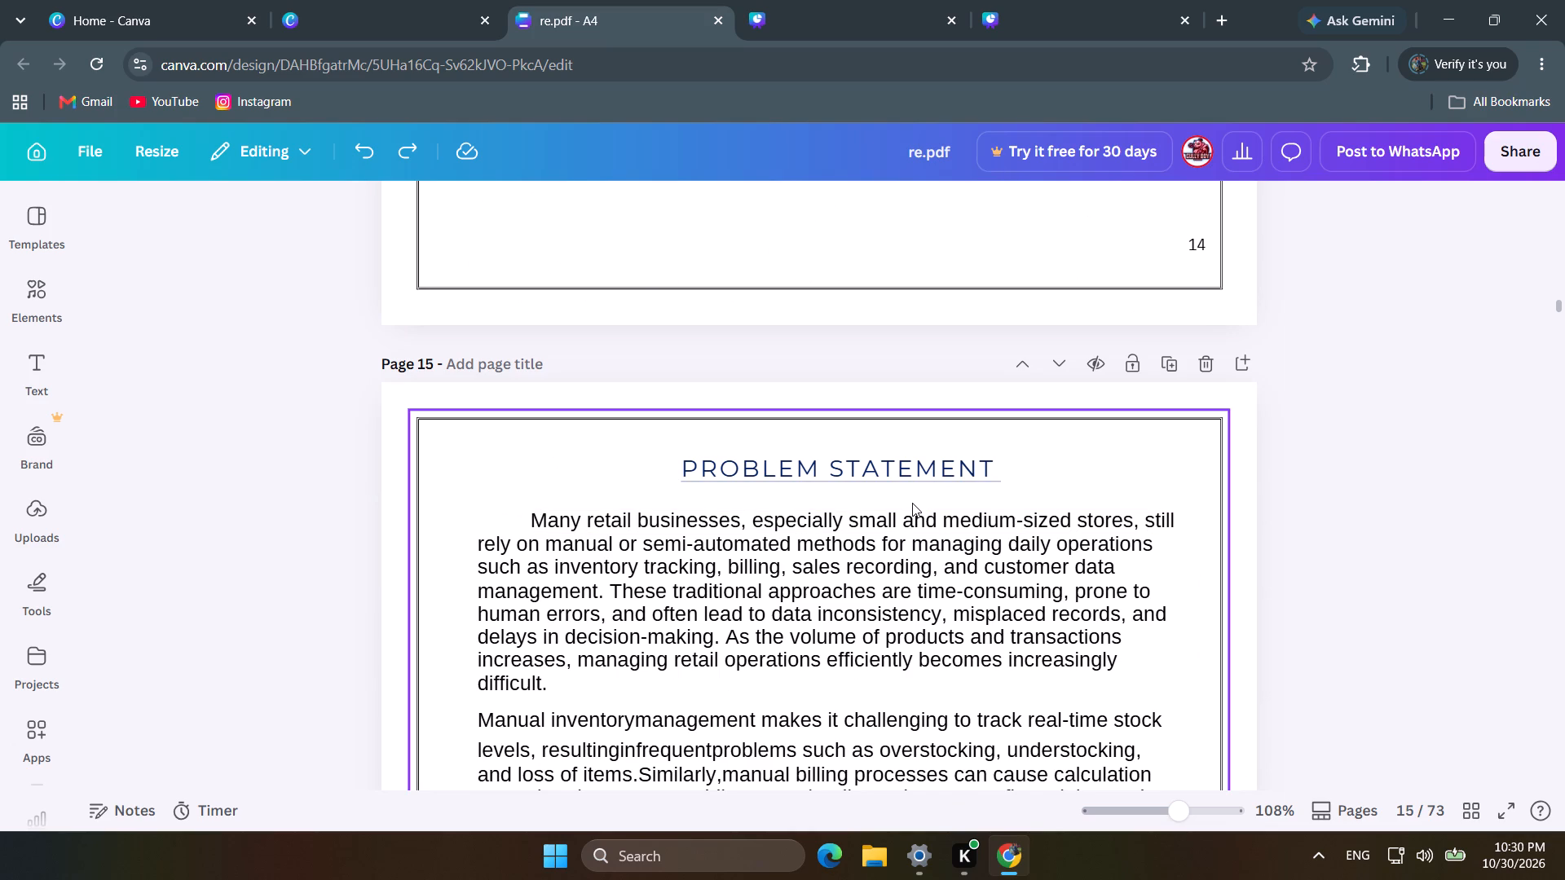
scroll(914, 506, down, 4)
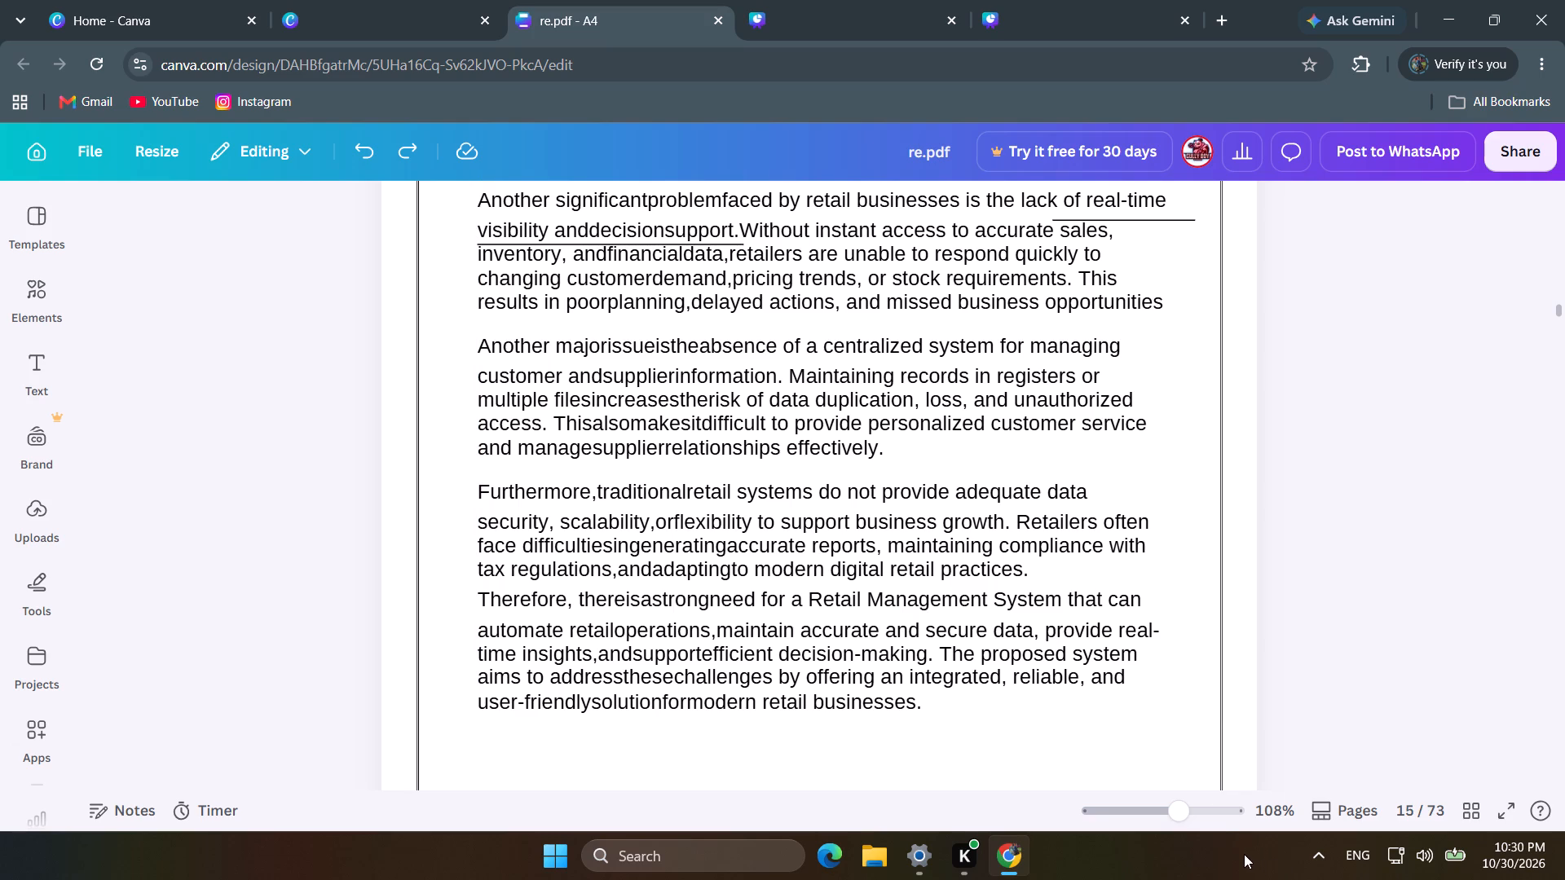
Append "So MAin" to the "SIGNIFICANCE OF THE STUDY" heading on page 16 and add "Type" on a new line beneath it.
scroll(1387, 879, down, 4)
scroll(1044, 673, down, 6)
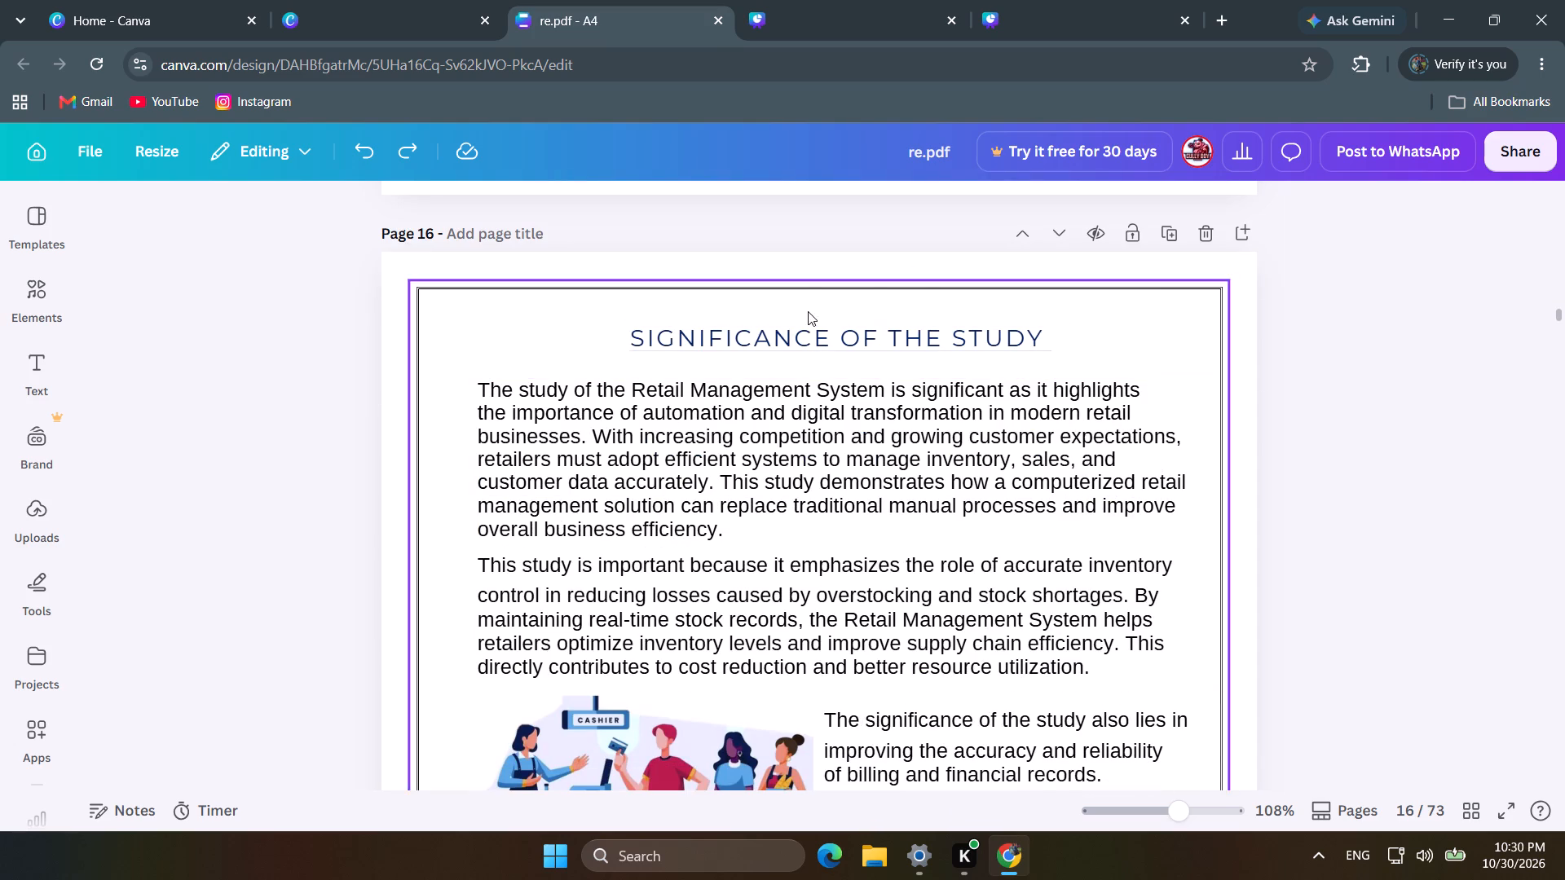
click(818, 351)
click(1034, 324)
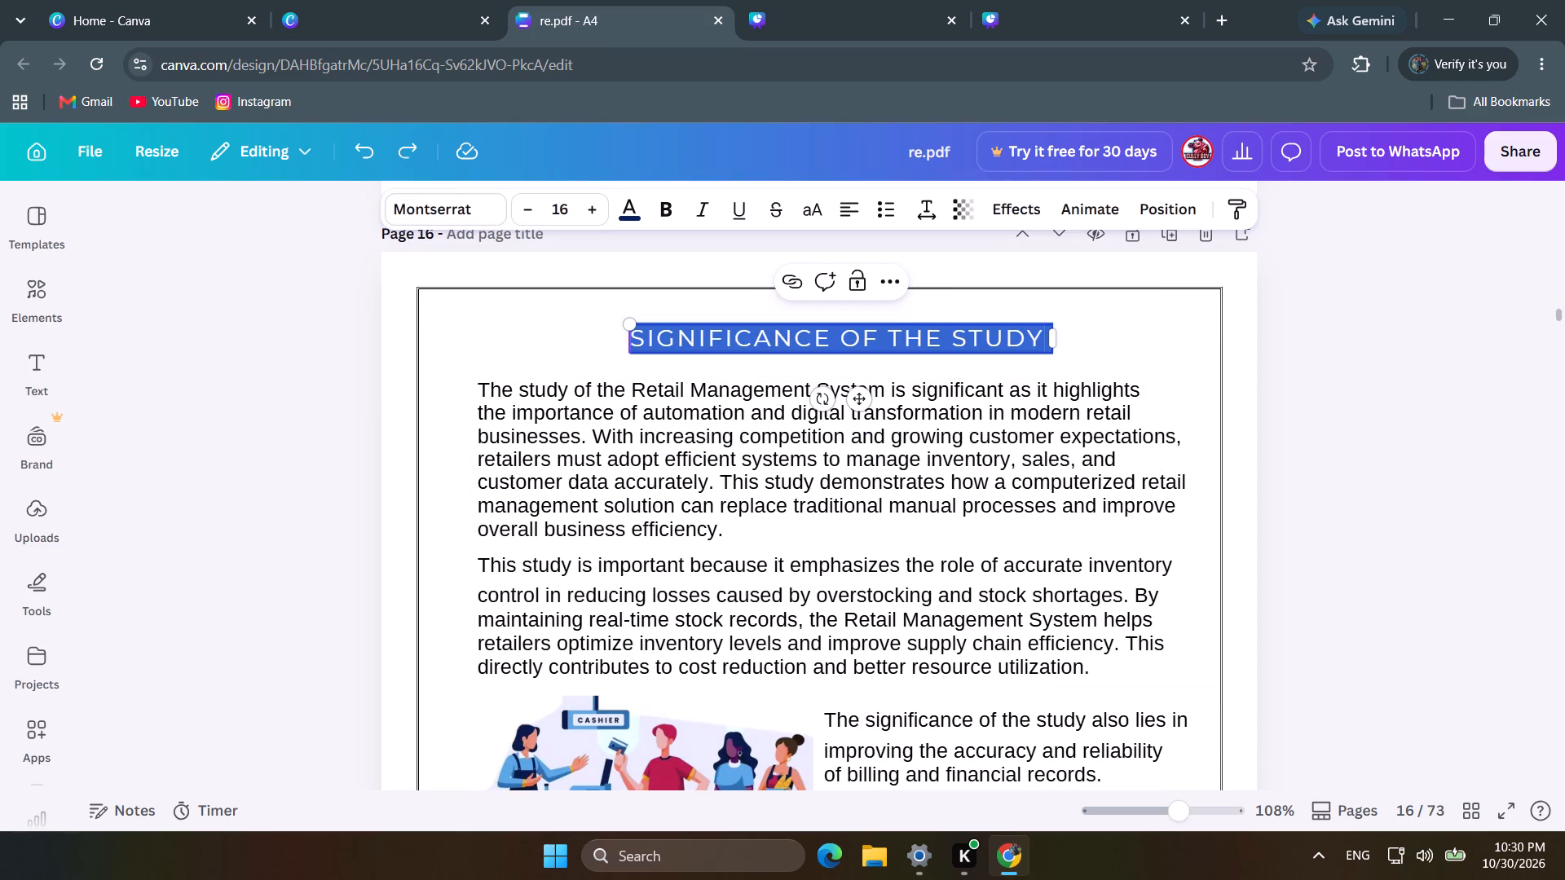
click(1043, 335)
key(space)
text(So MAin)
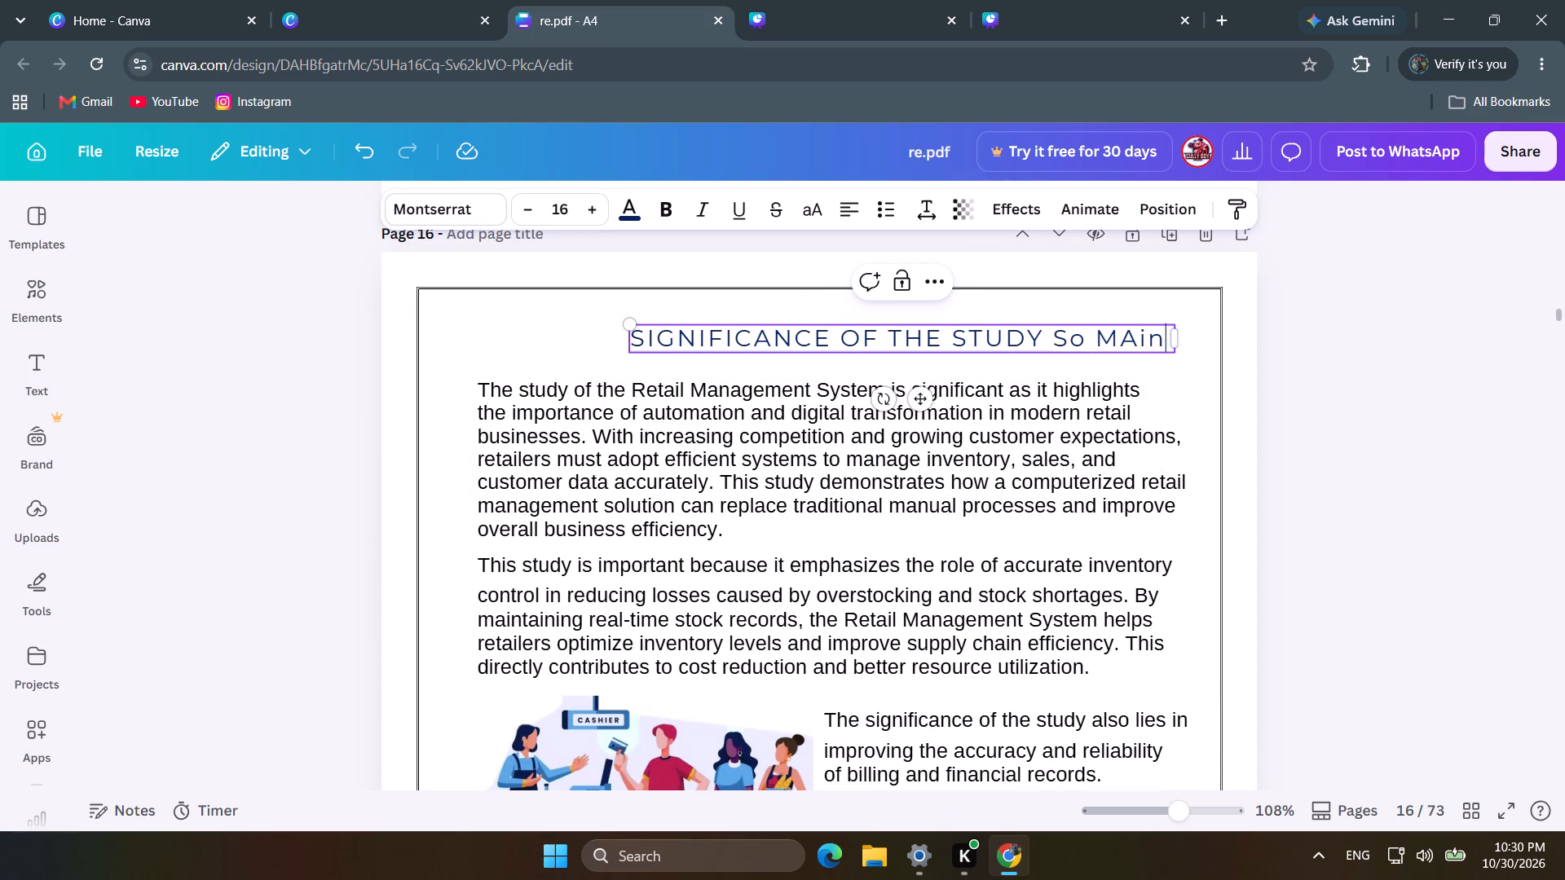
key(Return)
text(Type)
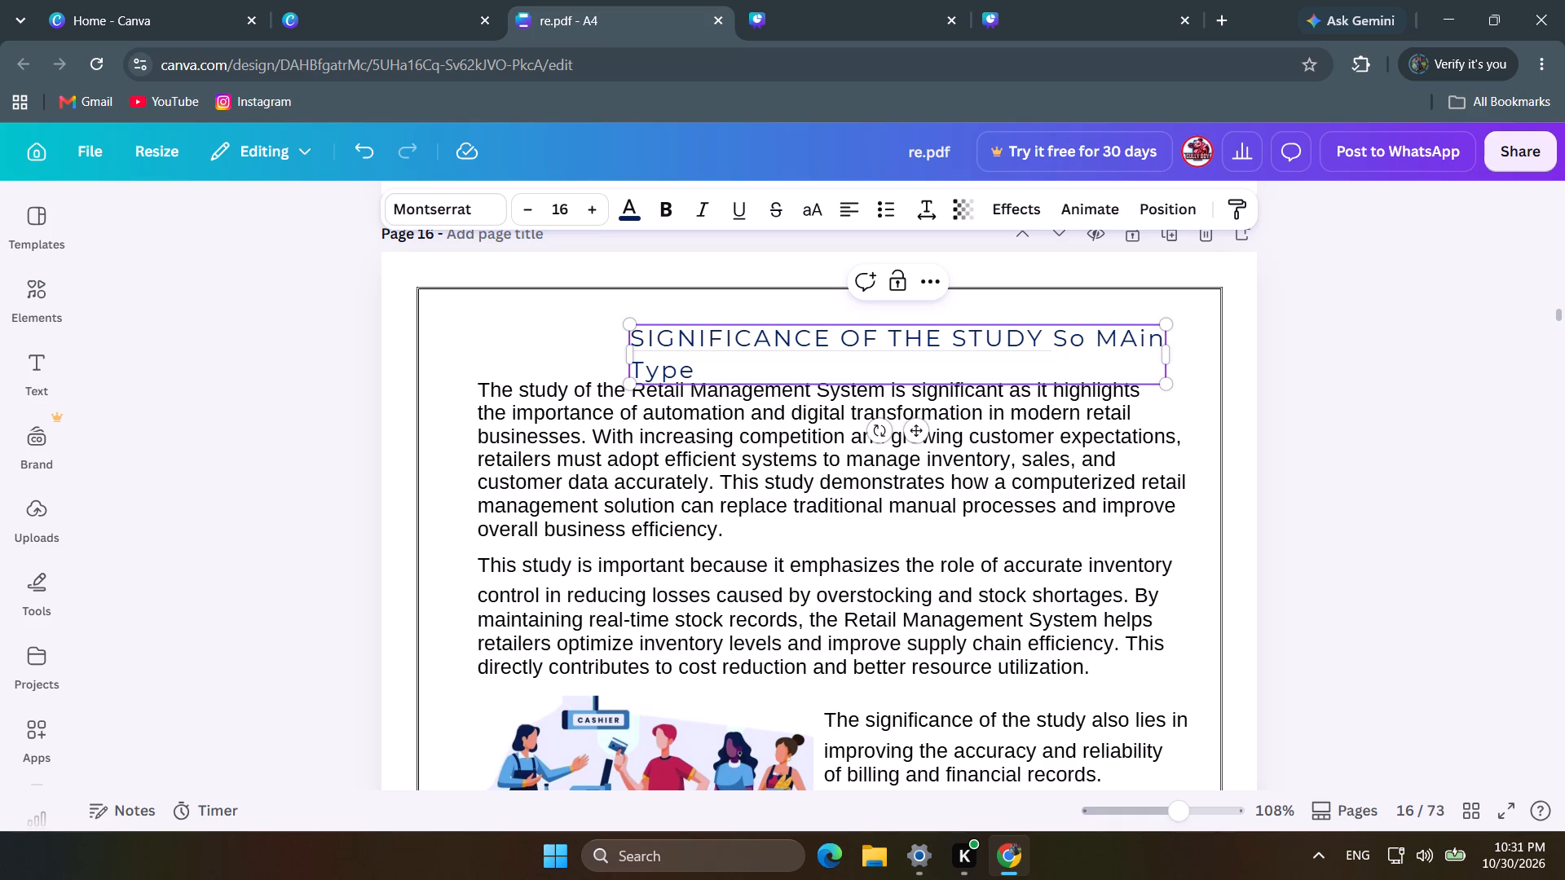
Review the rest of the Significance of the Study section and the Methodology pages up to the SDLC model selection.
scroll(1229, 341, down, 3)
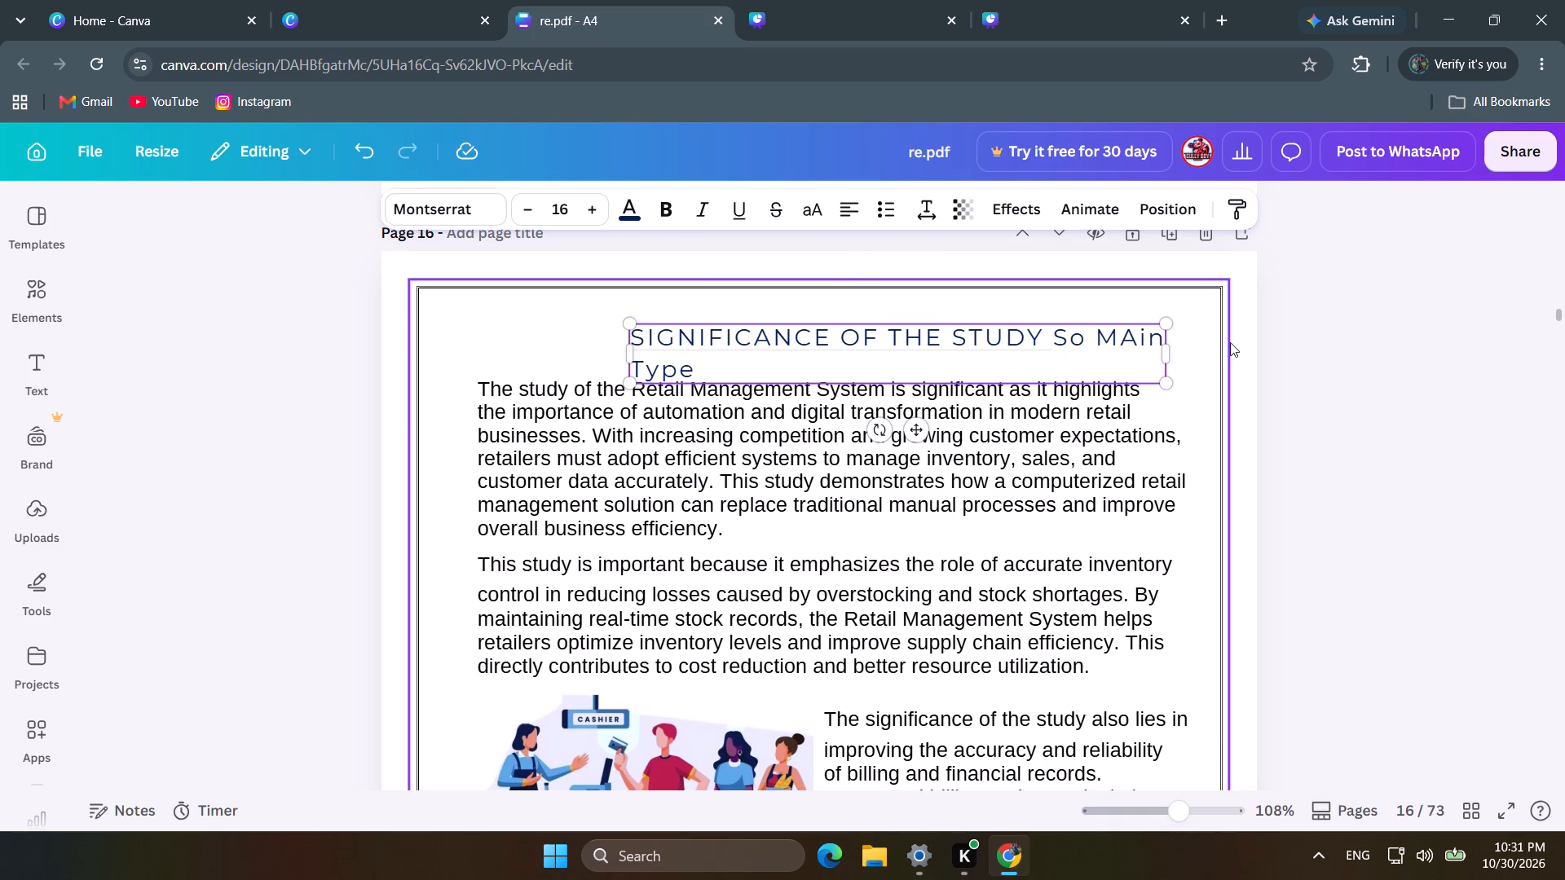
scroll(1230, 342, down, 3)
scroll(1008, 581, down, 7)
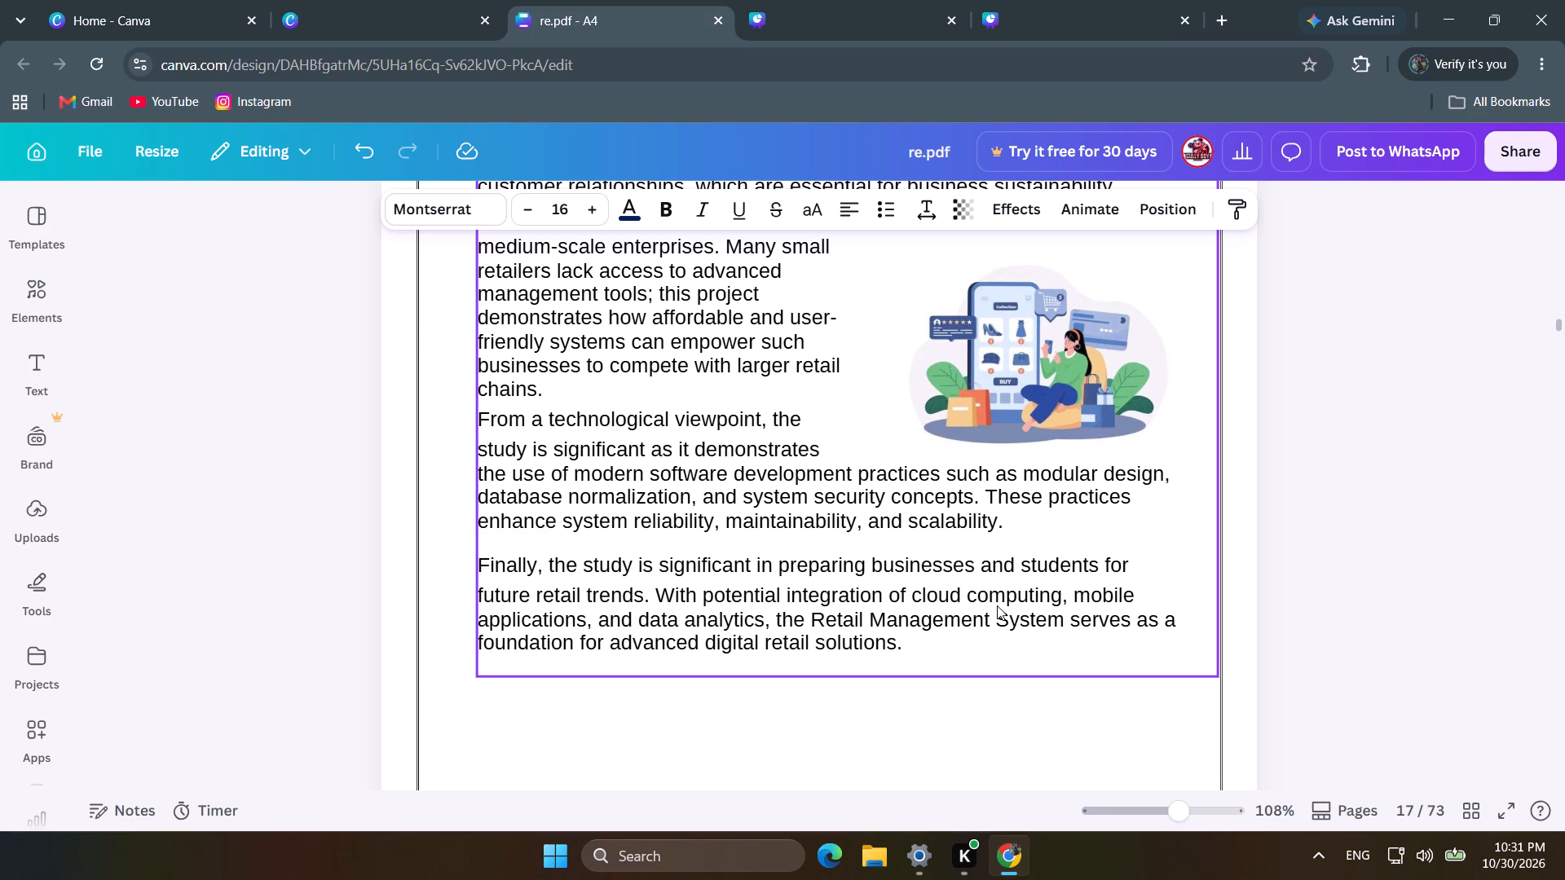
scroll(932, 614, down, 5)
scroll(872, 666, down, 5)
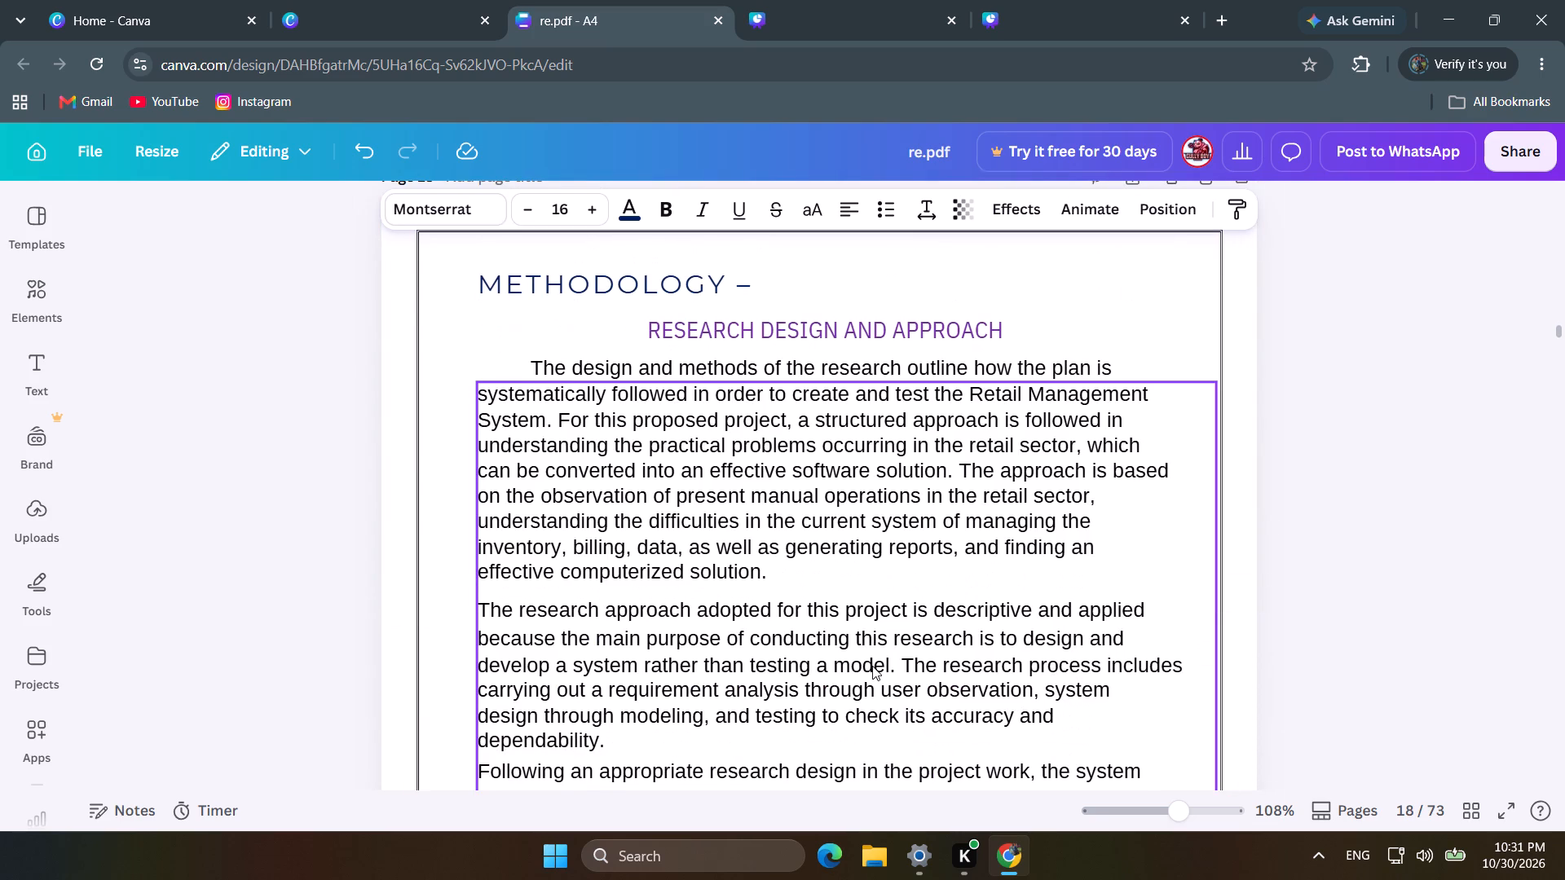
scroll(871, 667, down, 2)
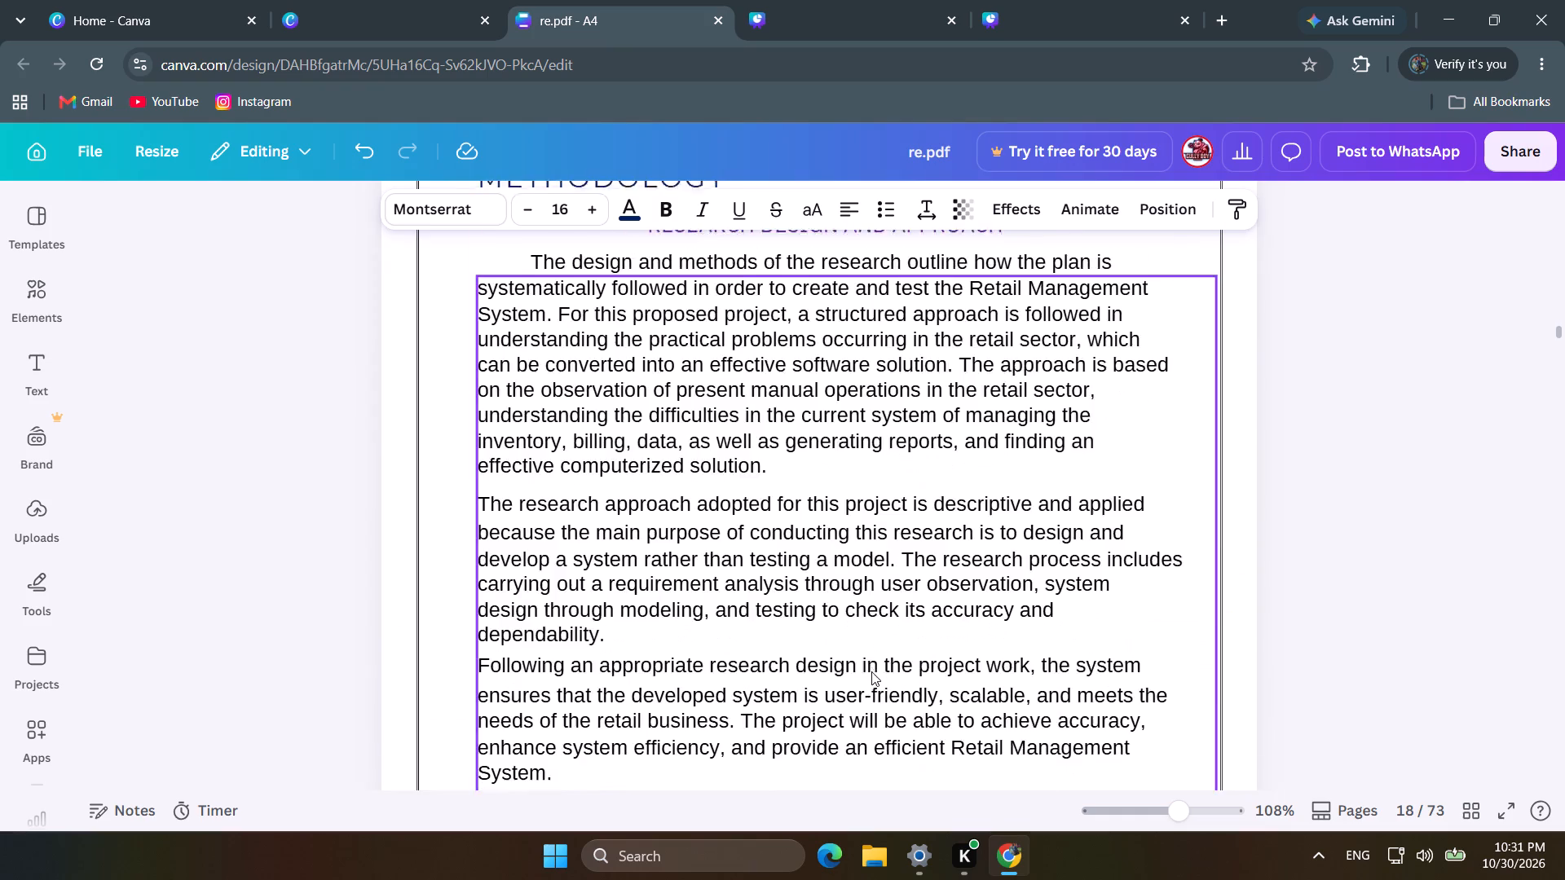
scroll(871, 671, down, 10)
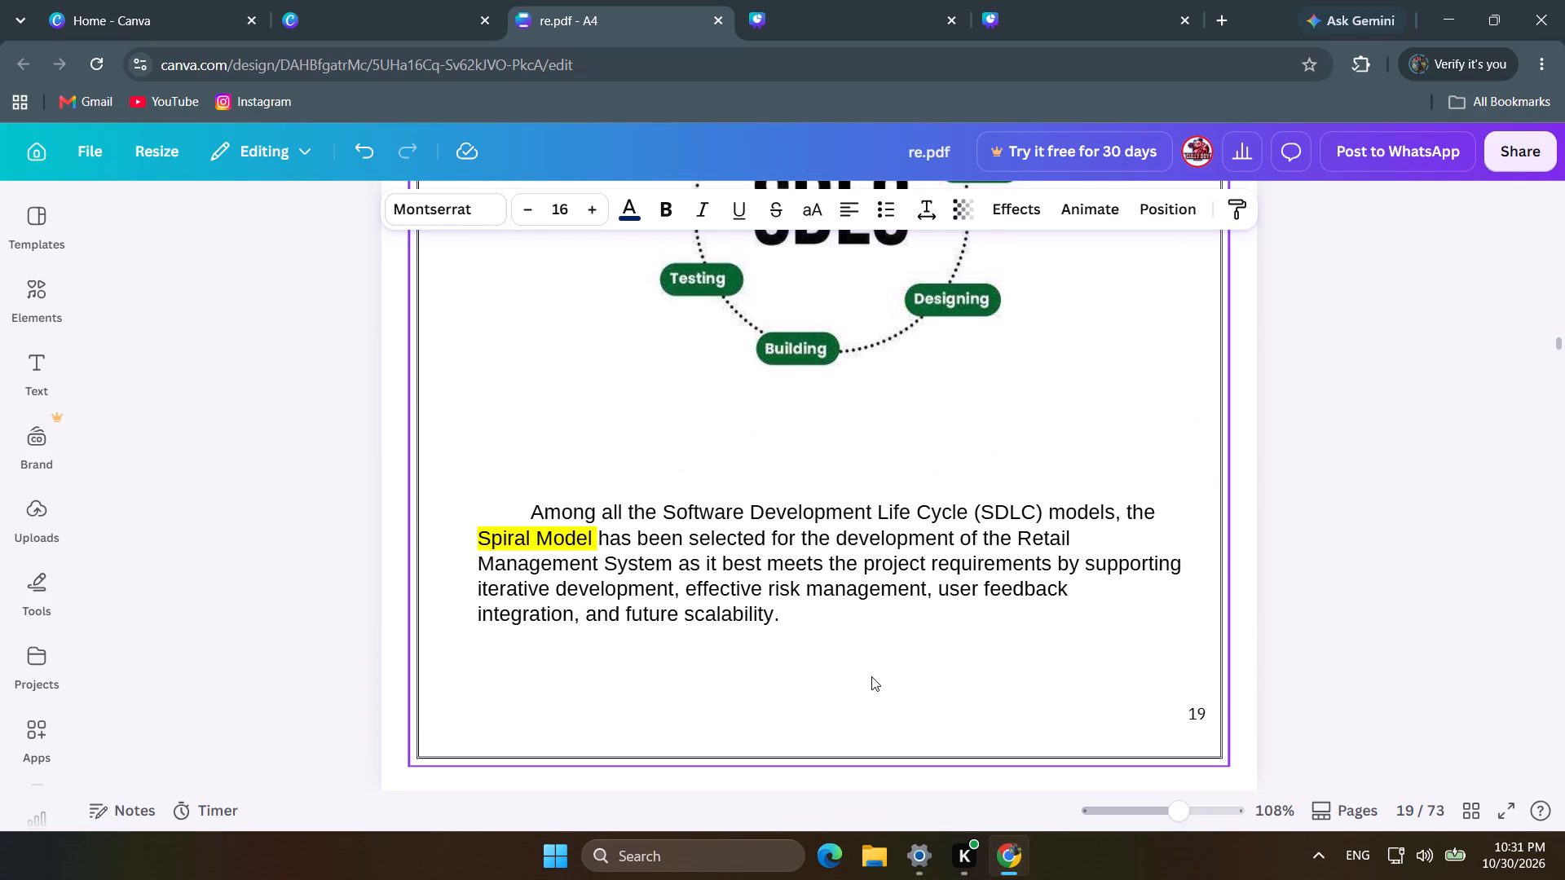
Change the text colour of the "SPIRAL MODEL" heading on page 20 to dark navy blue.
scroll(889, 666, down, 6)
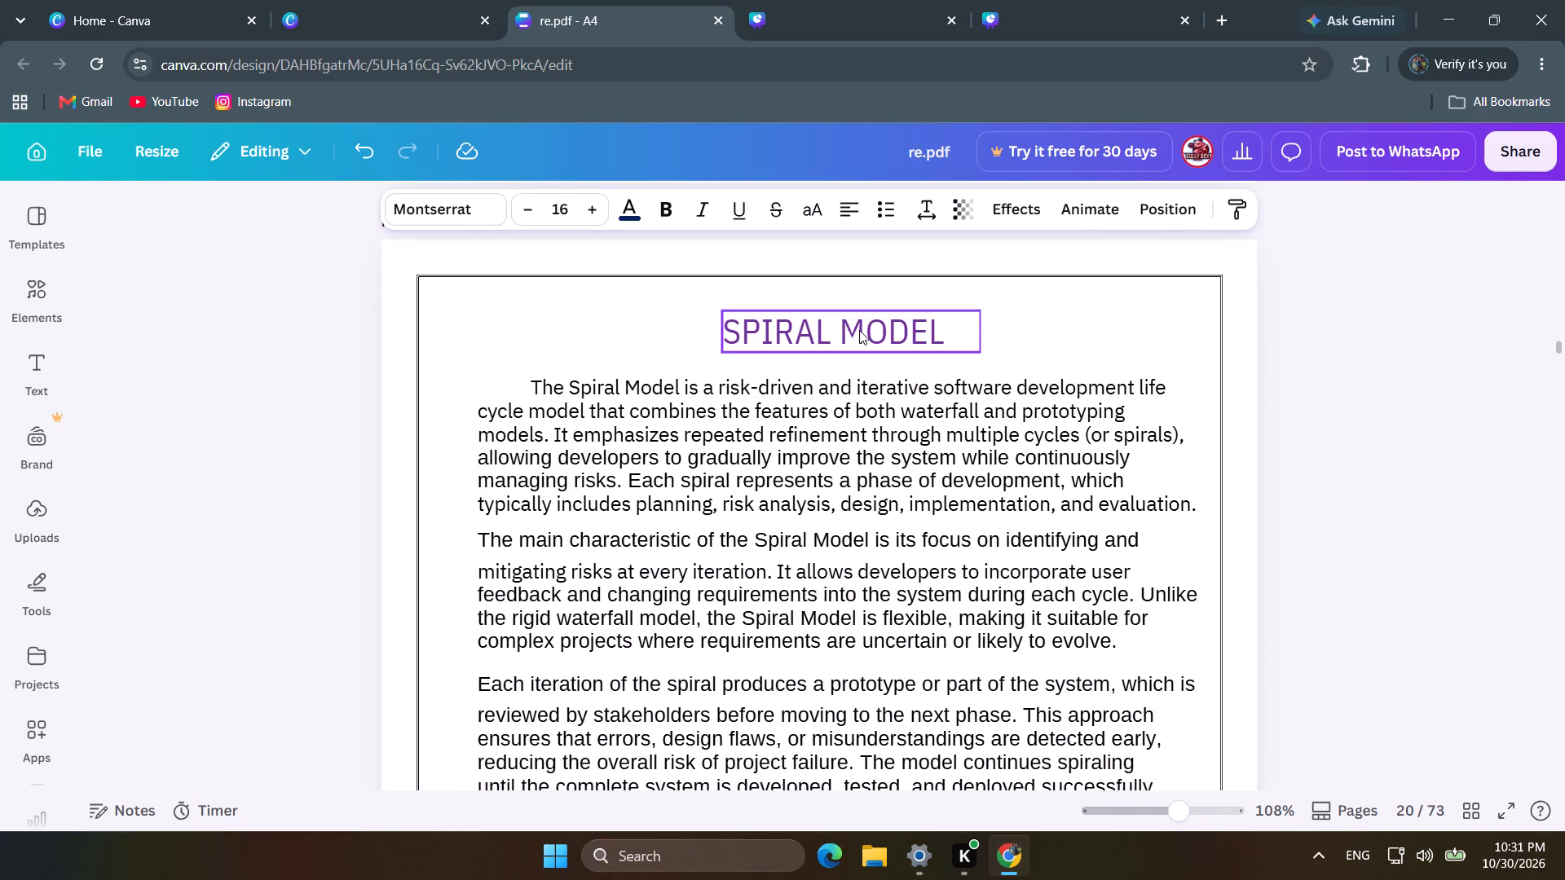
click(859, 331)
click(617, 207)
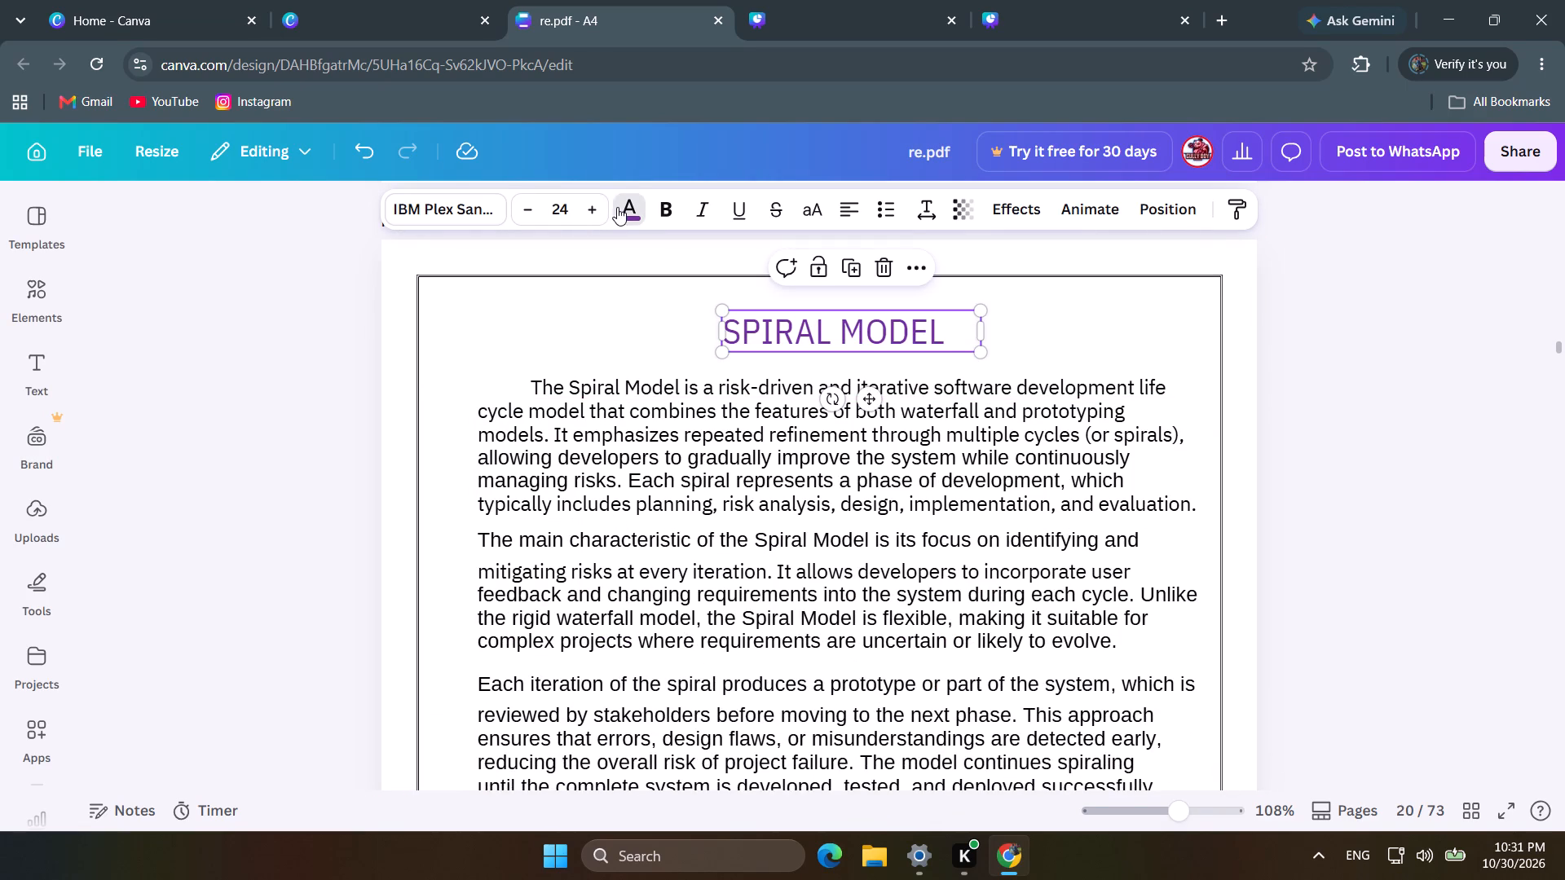
click(389, 416)
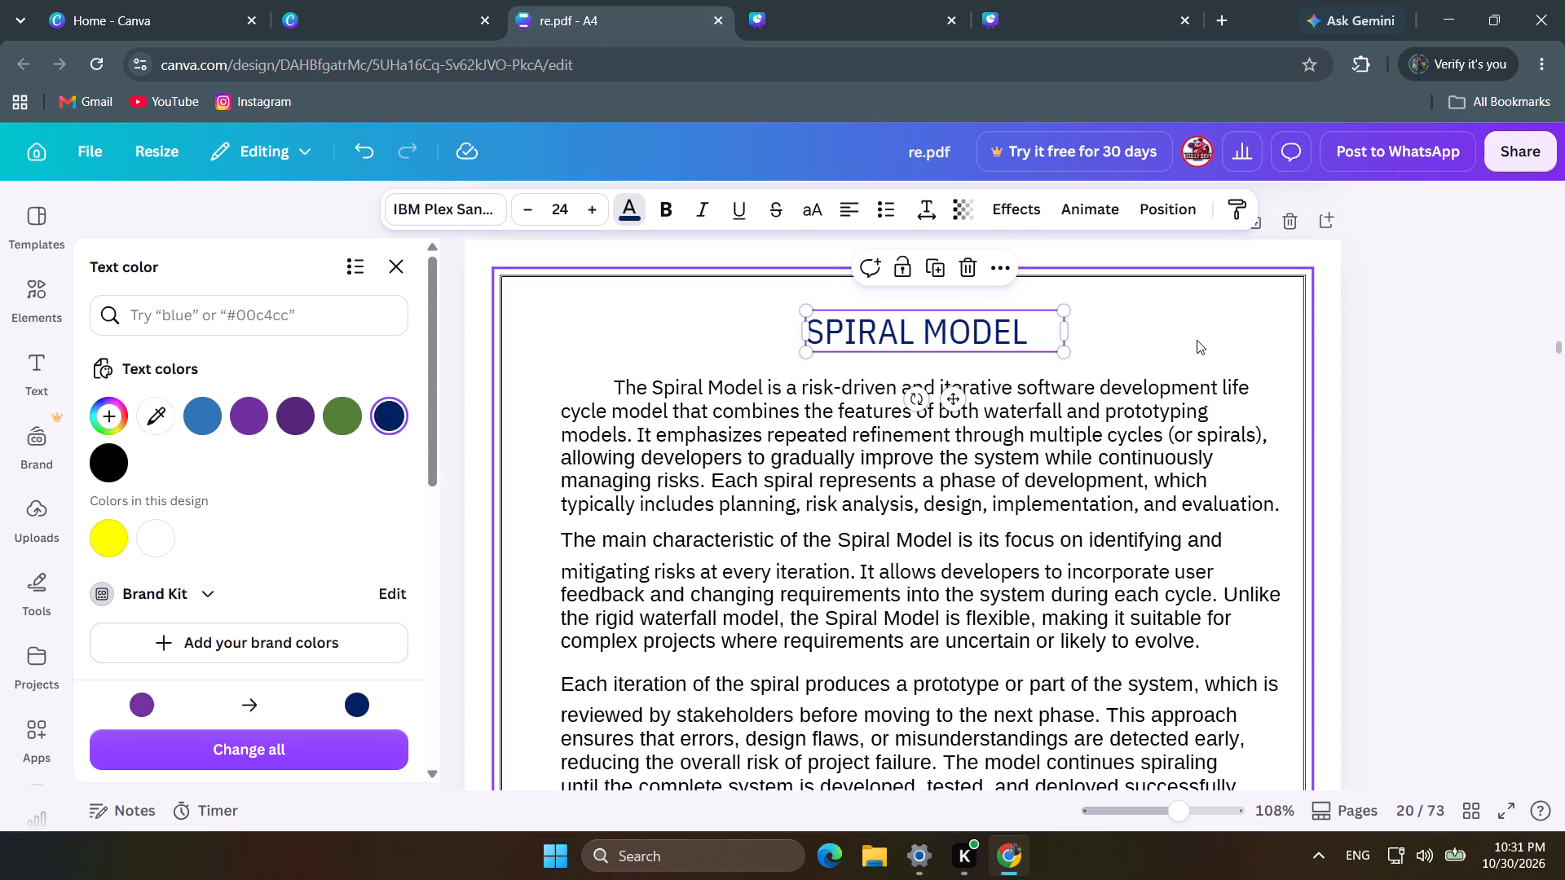
click(1197, 331)
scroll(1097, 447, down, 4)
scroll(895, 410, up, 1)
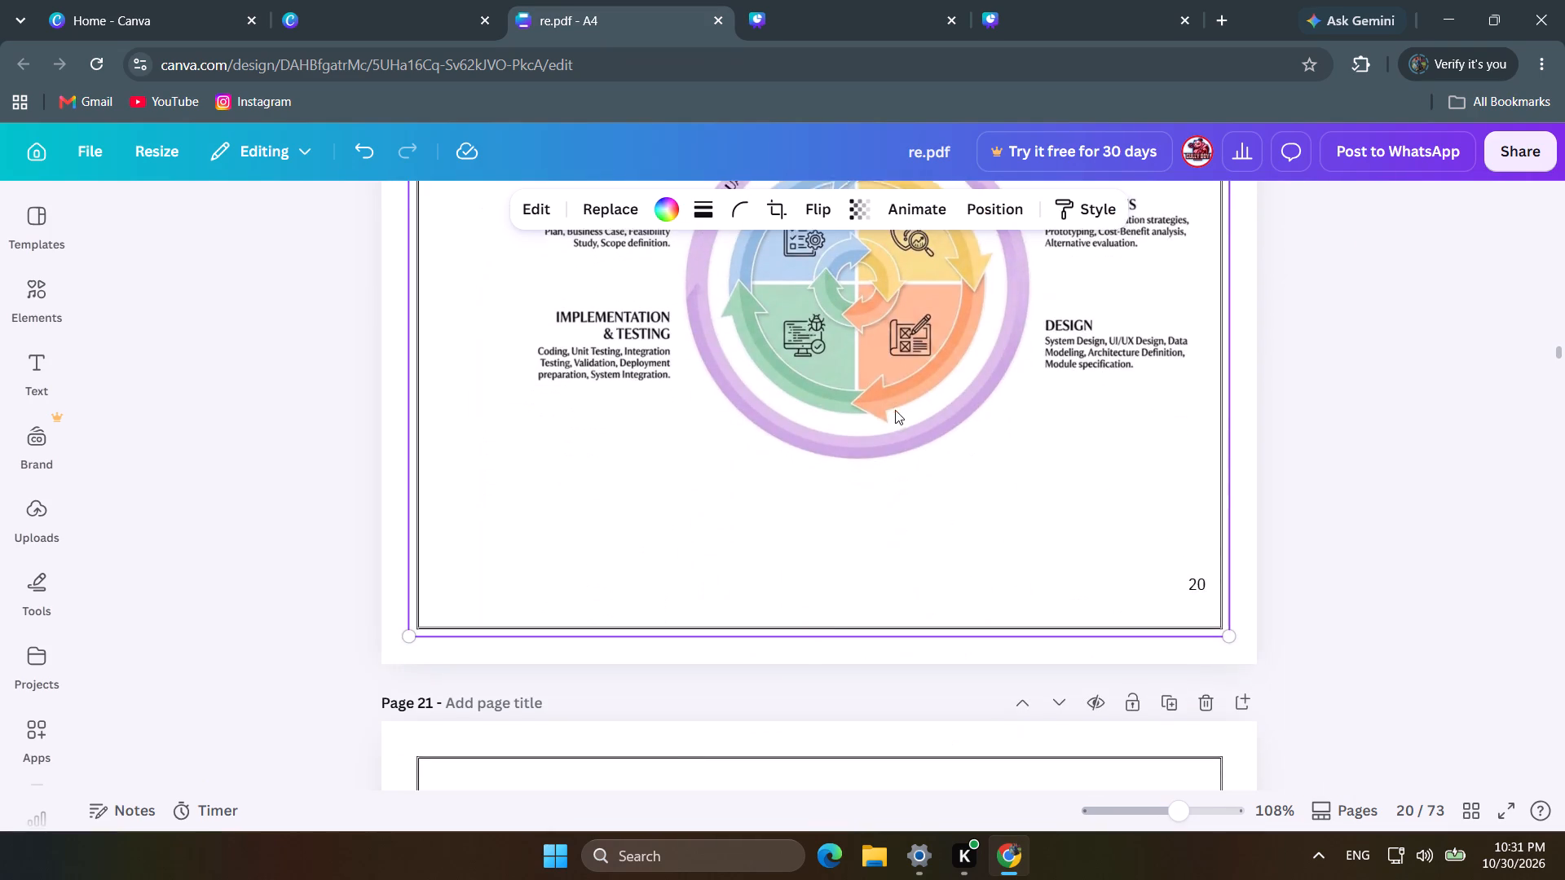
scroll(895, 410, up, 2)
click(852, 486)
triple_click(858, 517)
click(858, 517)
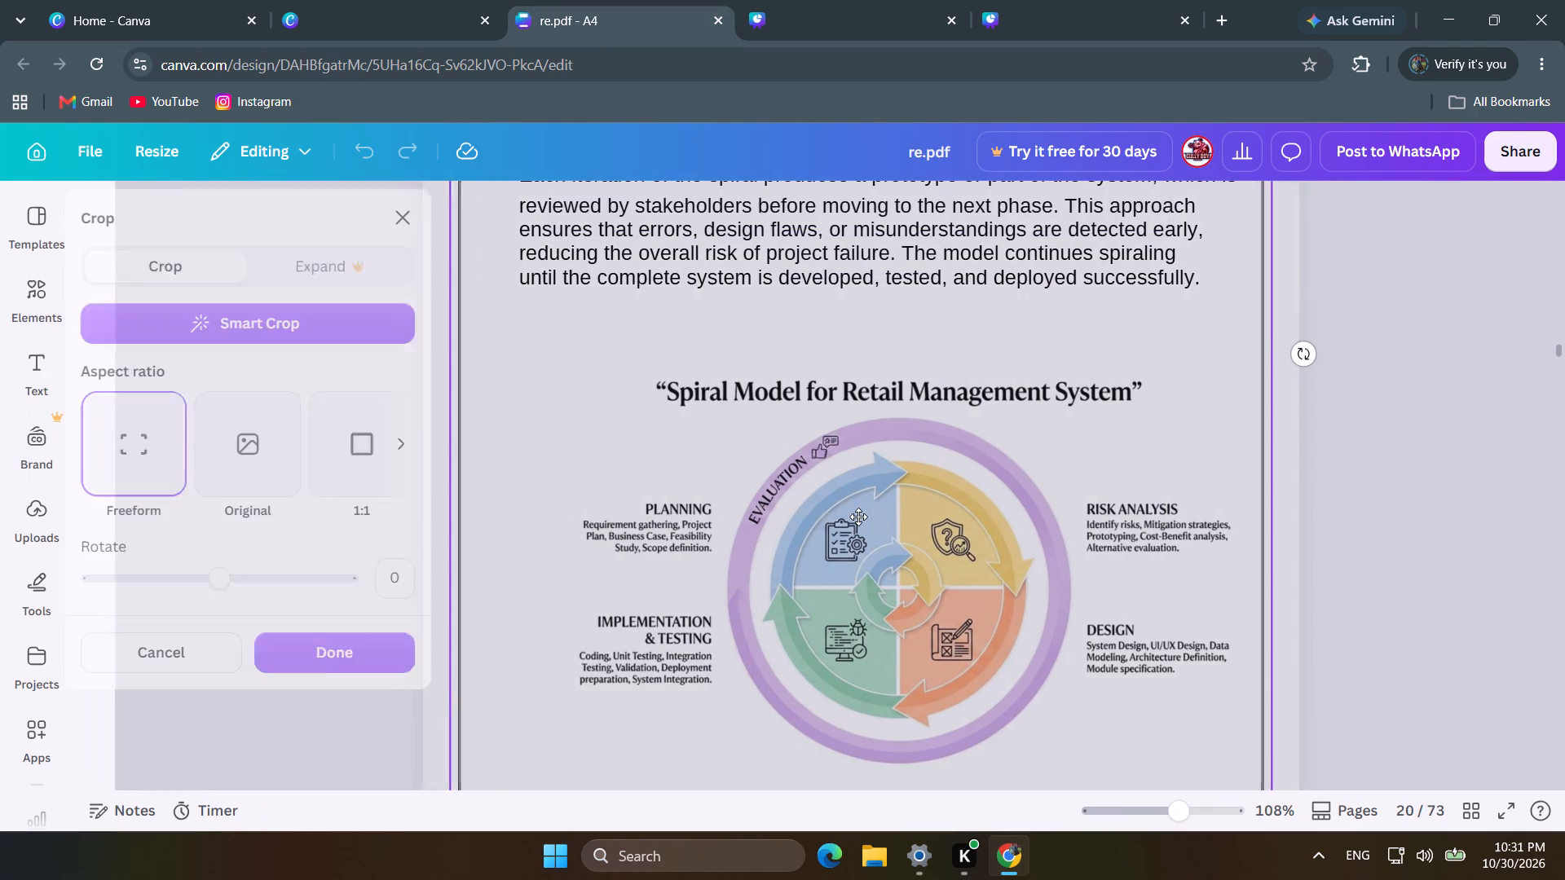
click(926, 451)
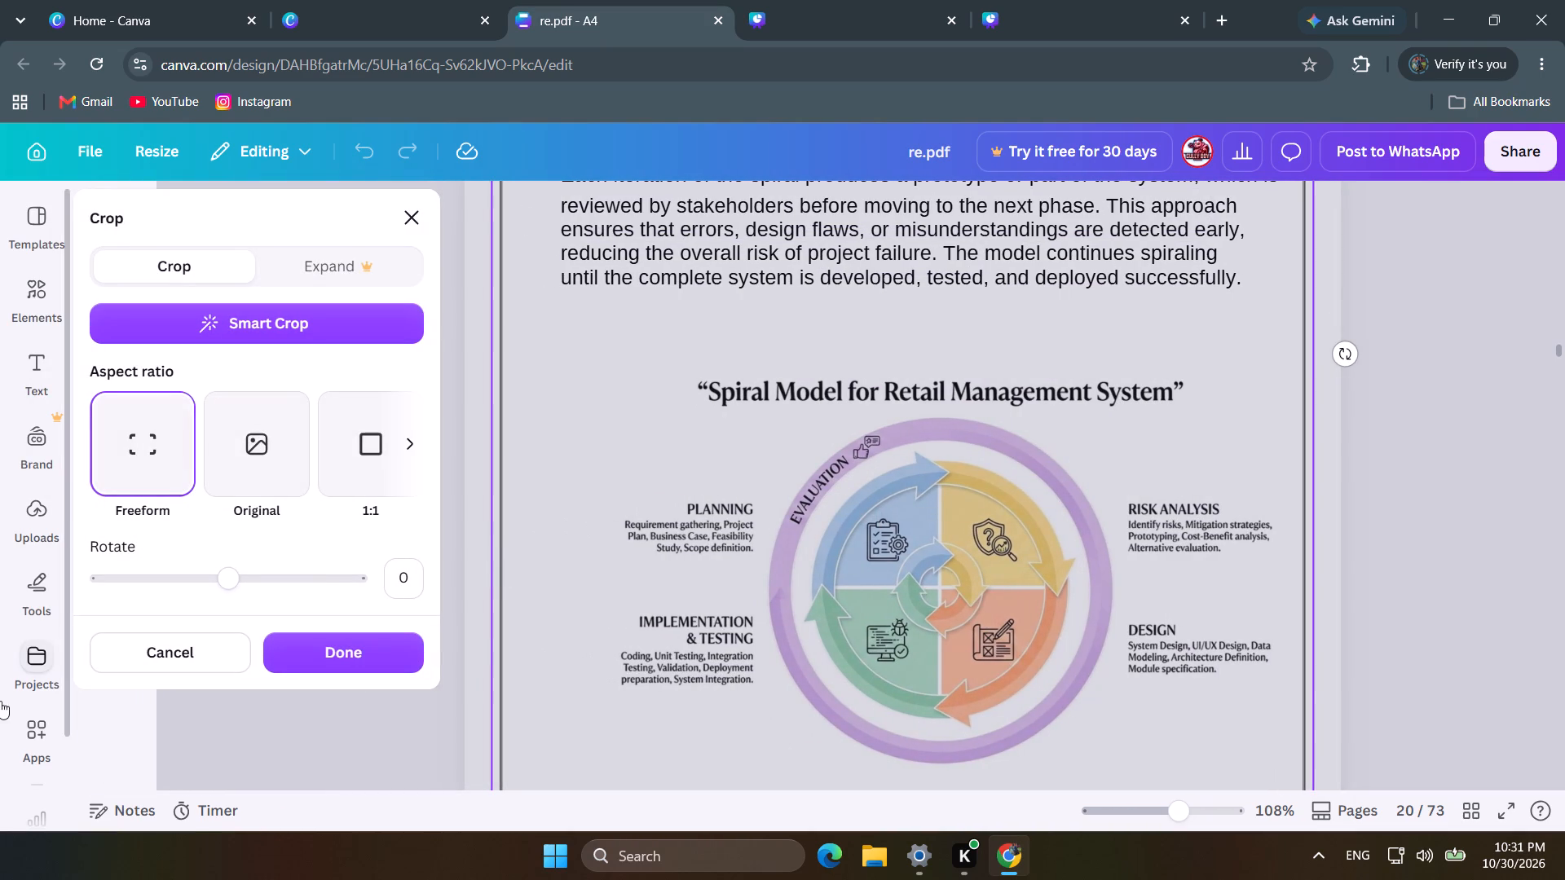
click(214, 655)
Review the Spiral Model suitability points on pages 21 and 22 and the Research Methodology Flowchart page.
scroll(1206, 500, down, 3)
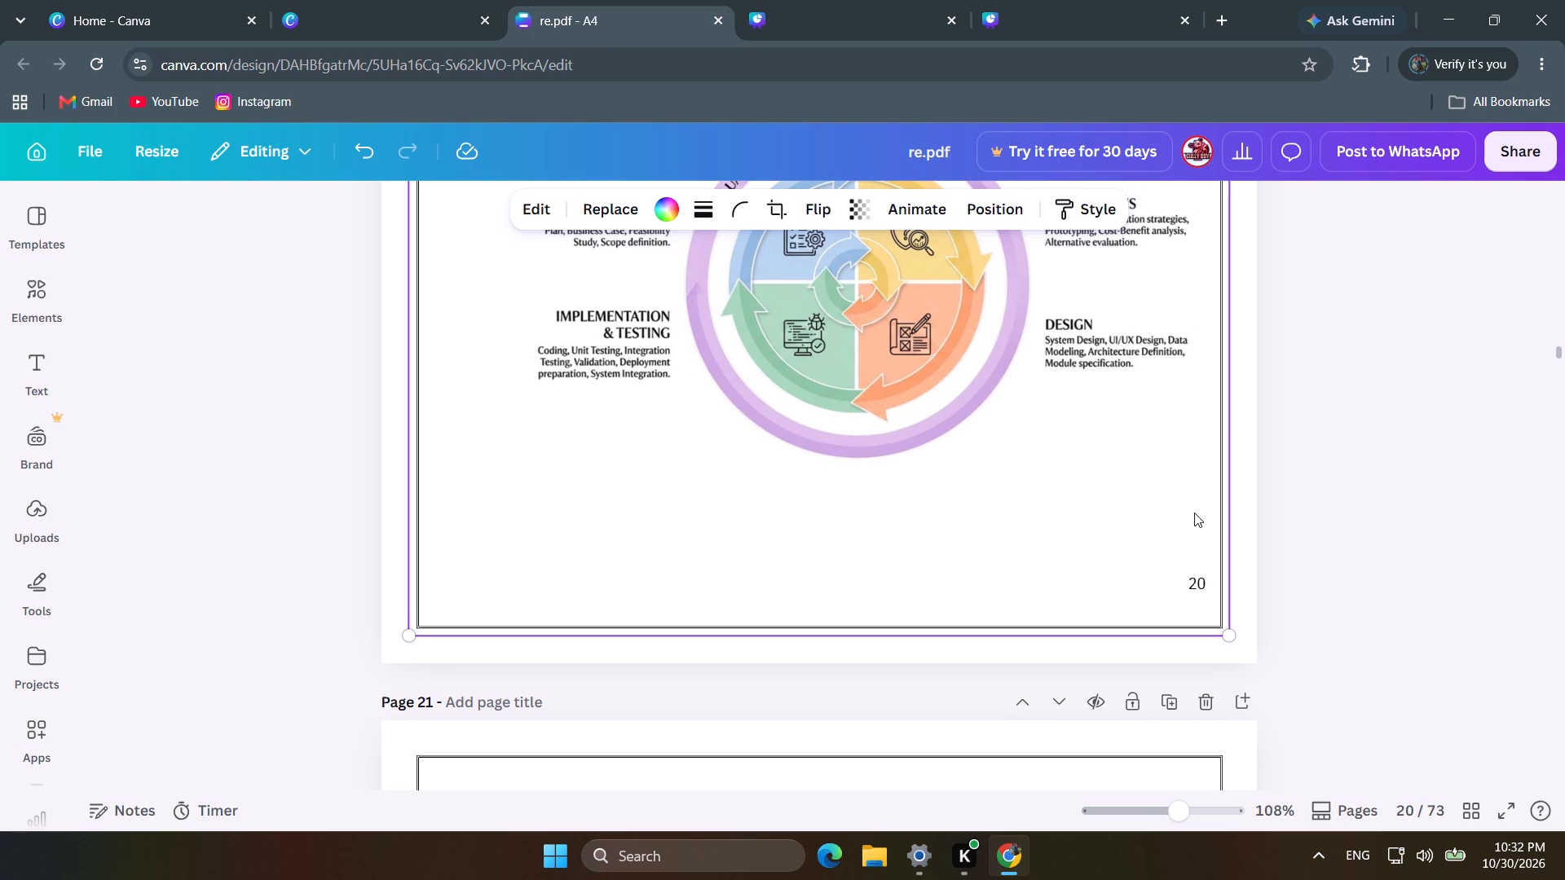
scroll(1204, 530, down, 2)
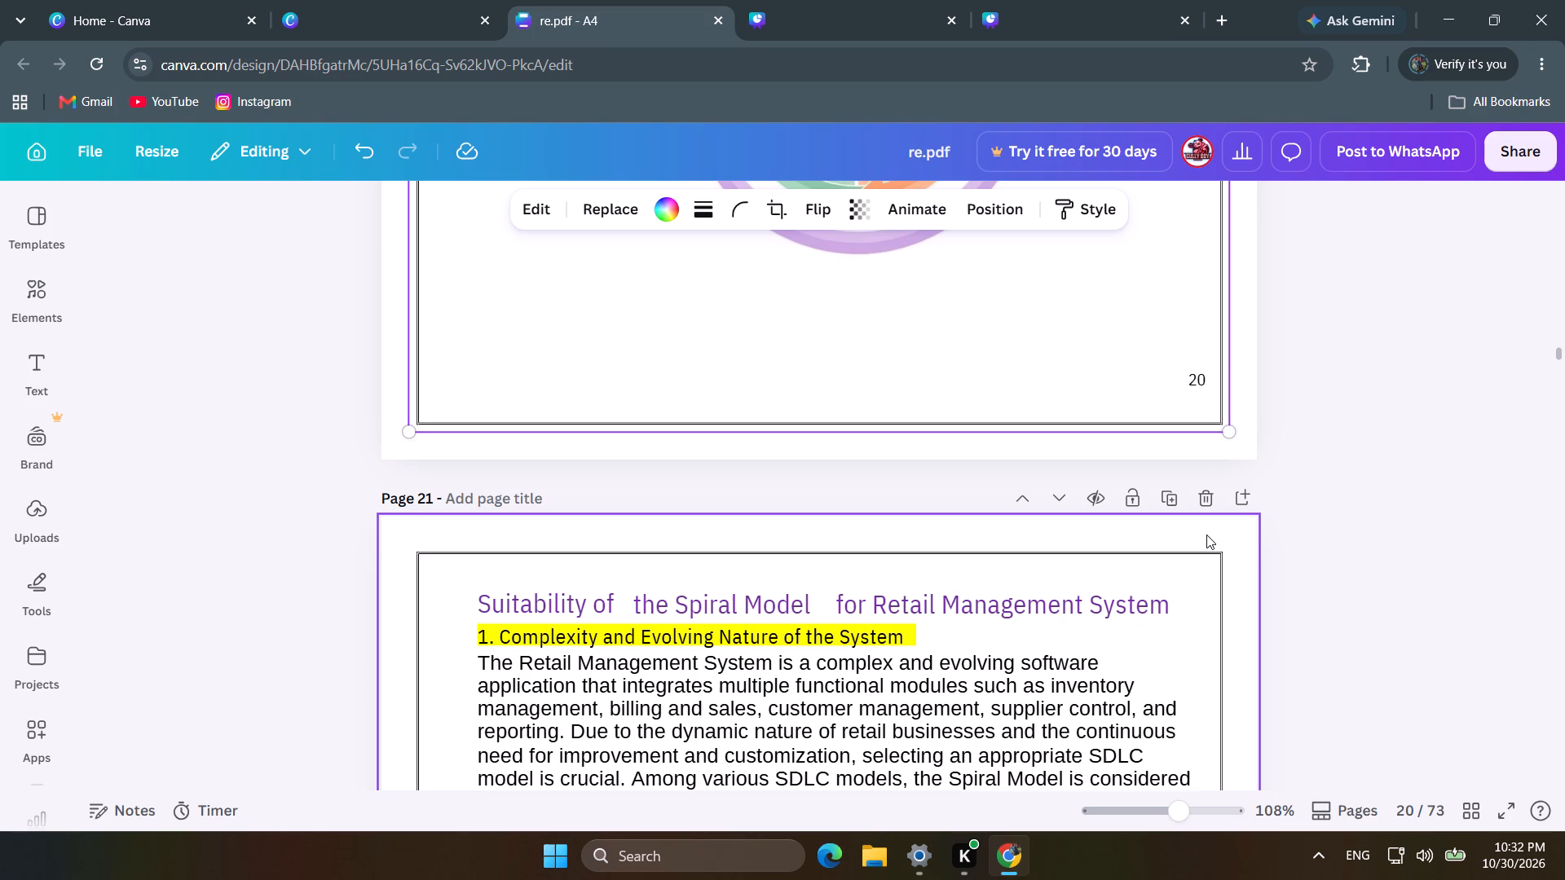
scroll(1206, 535, down, 4)
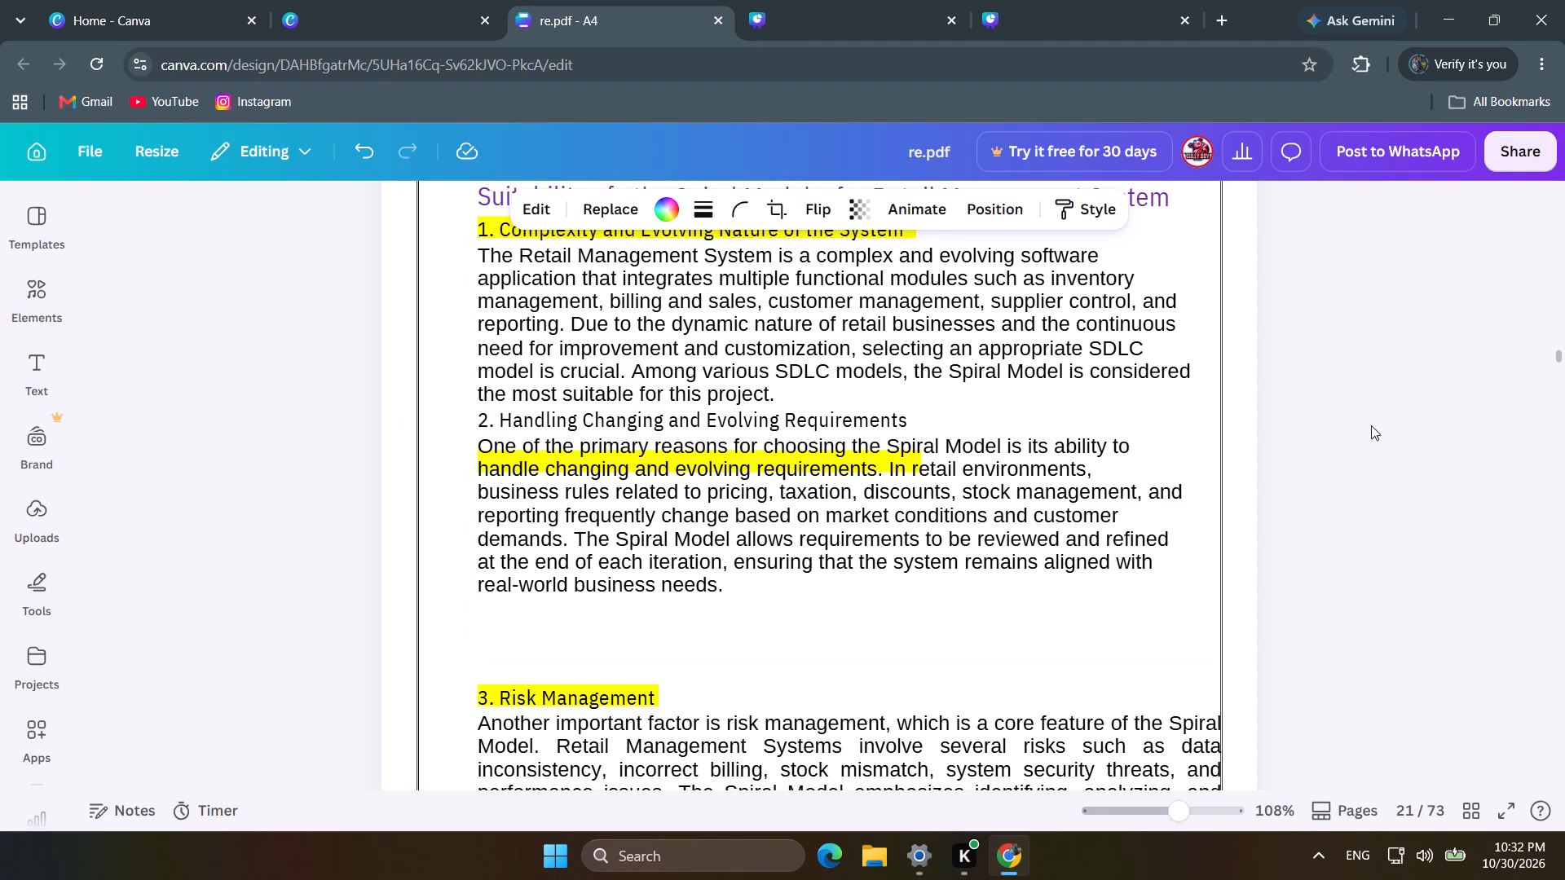
scroll(1289, 662, down, 3)
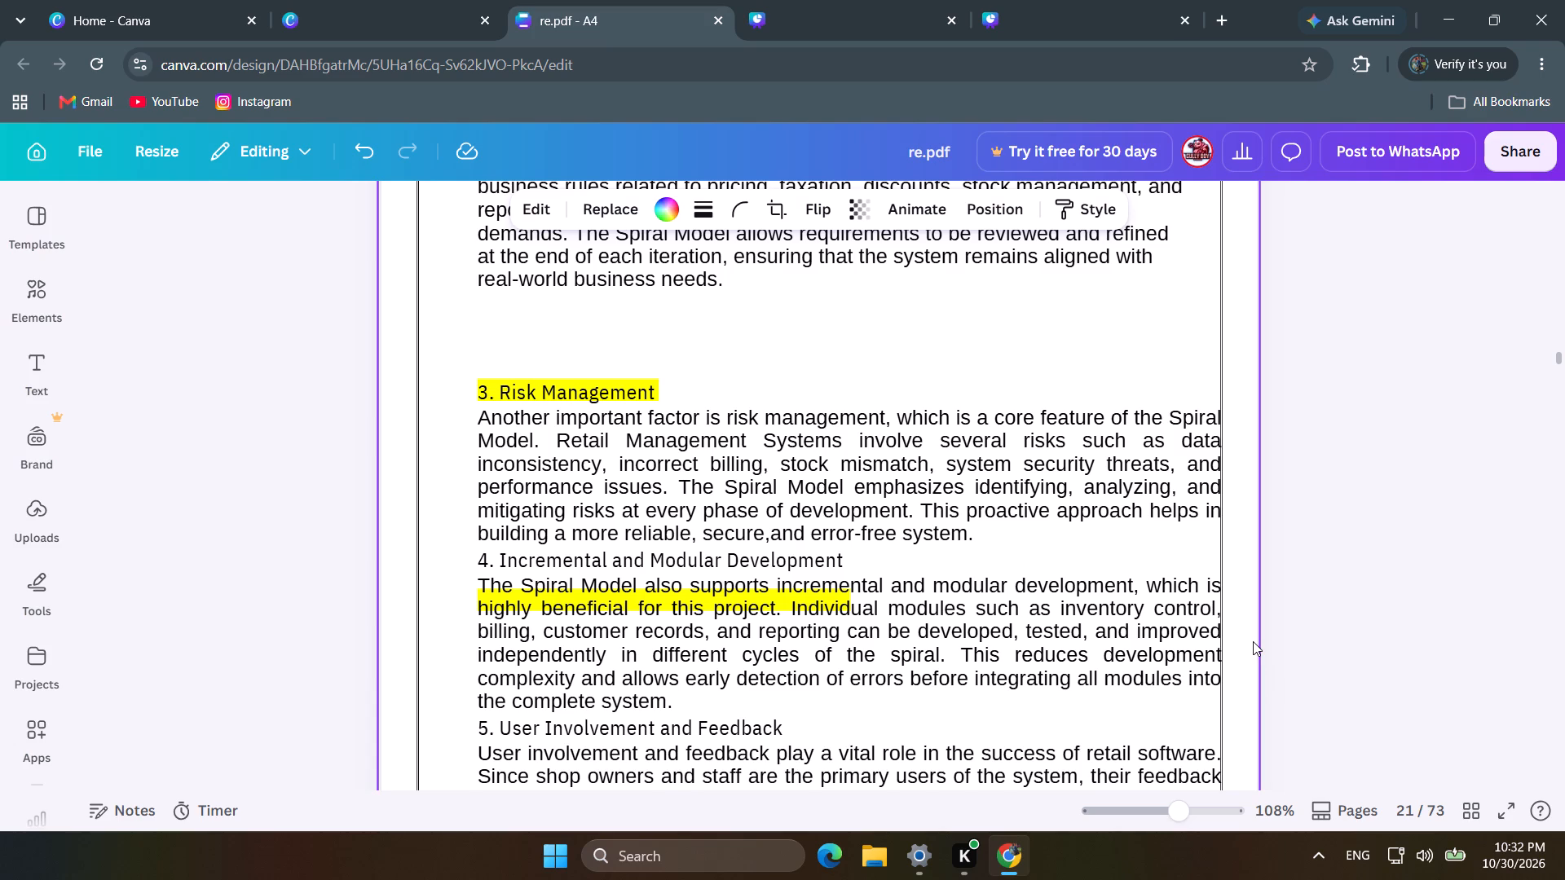
scroll(868, 580, down, 5)
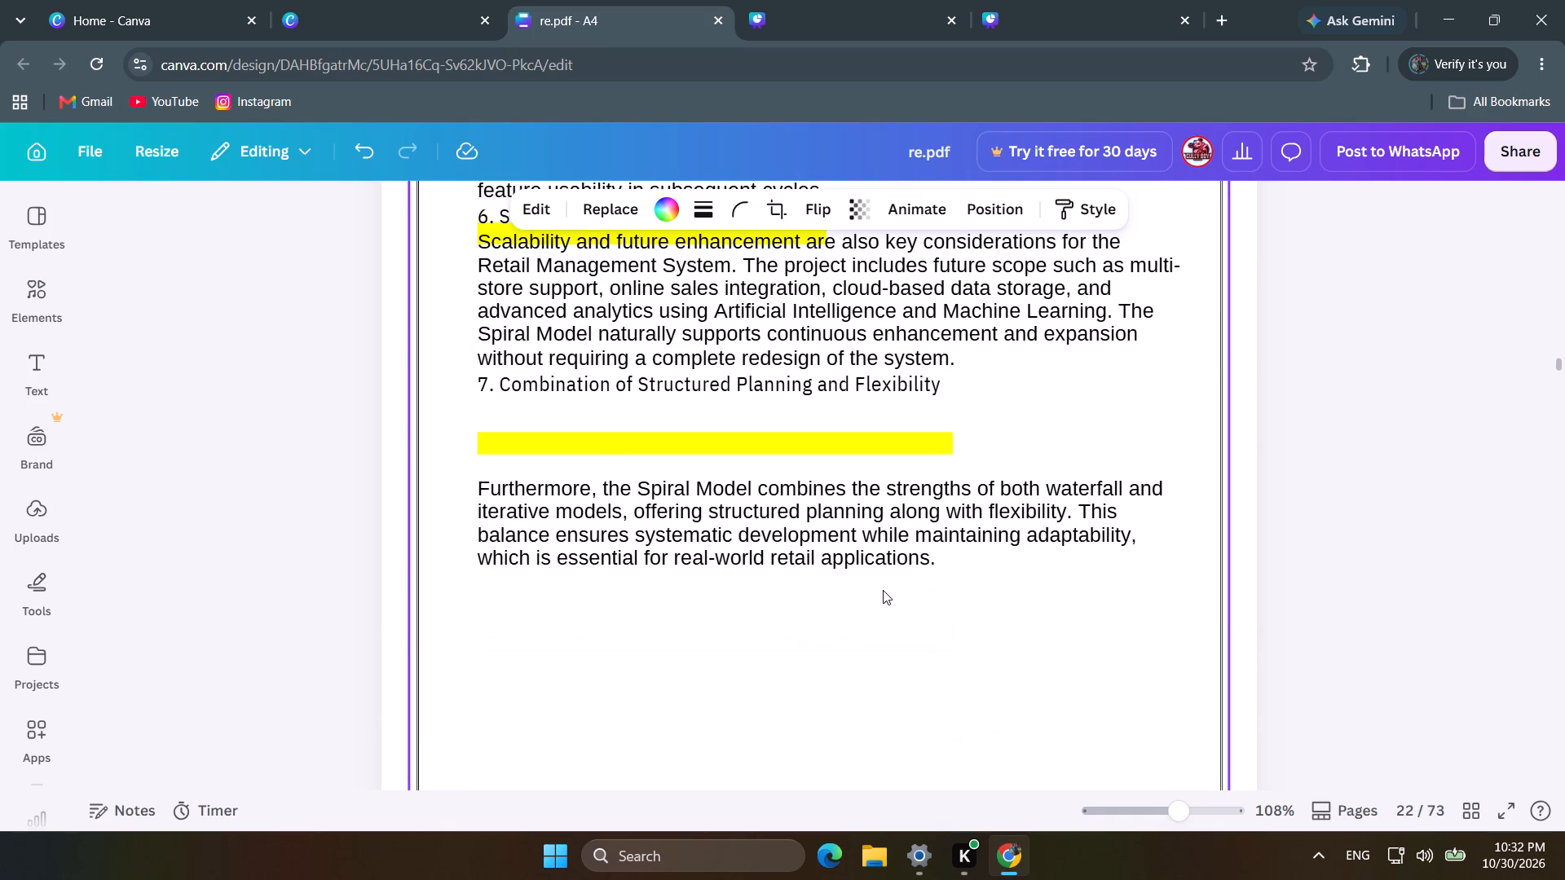
scroll(883, 590, down, 3)
scroll(811, 513, down, 3)
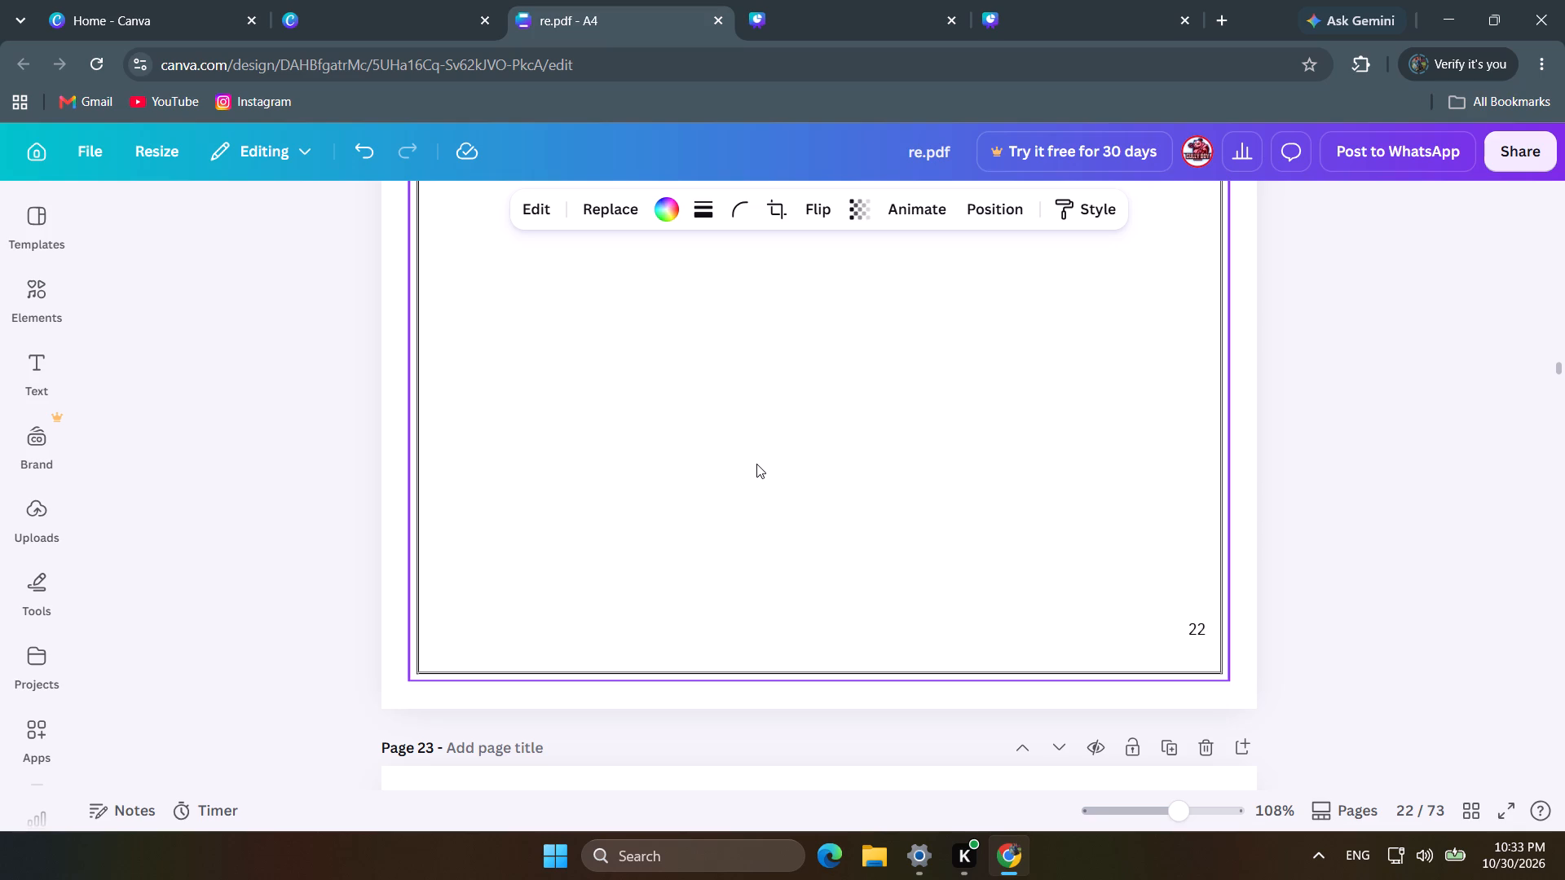
scroll(599, 460, down, 6)
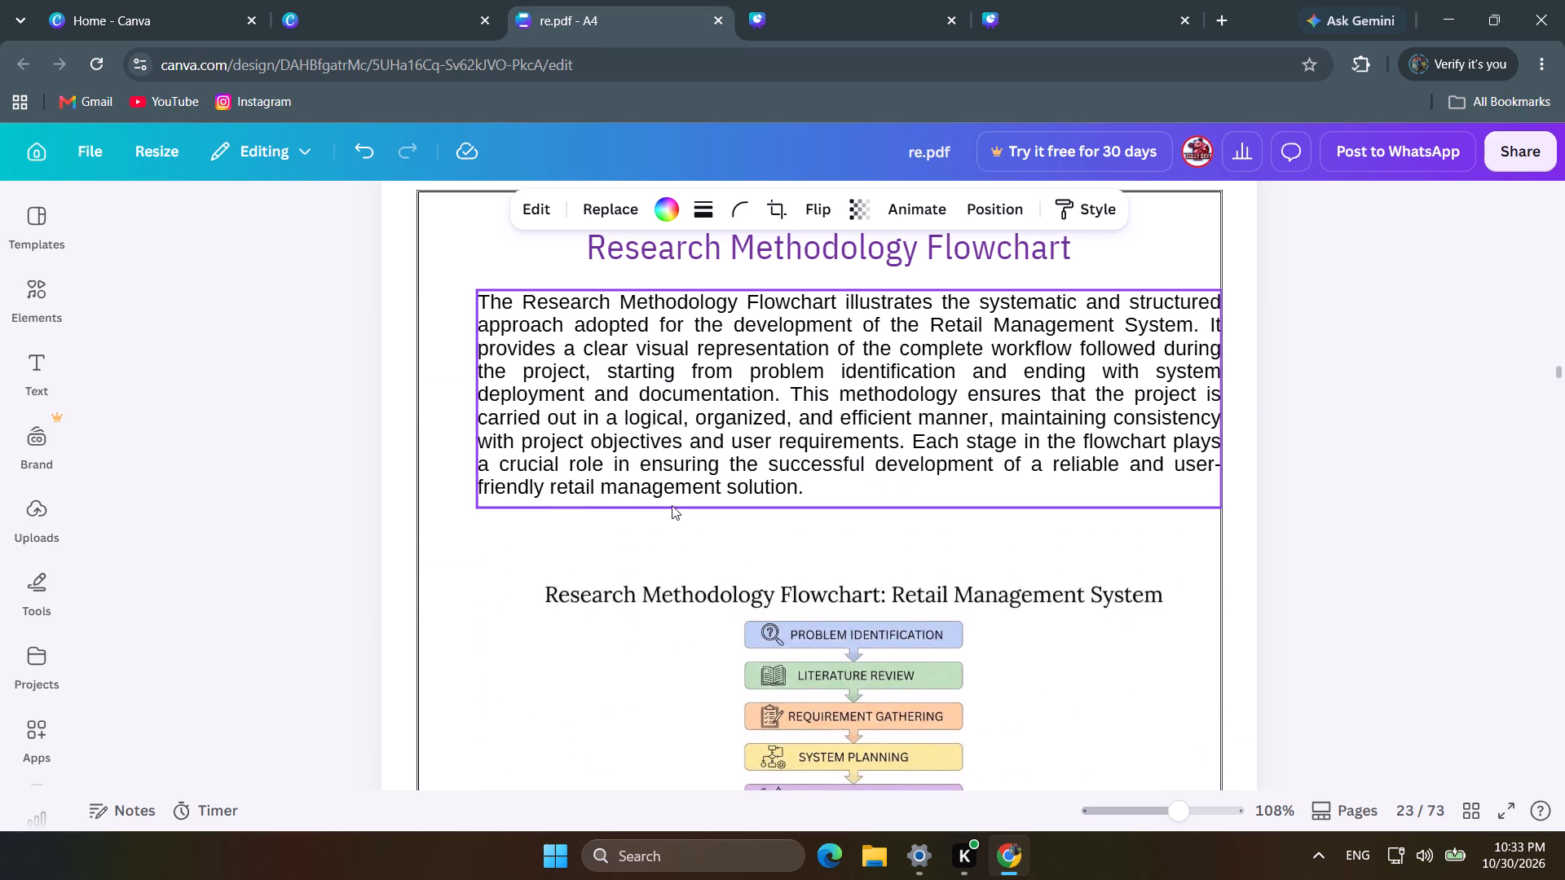
scroll(663, 496, down, 2)
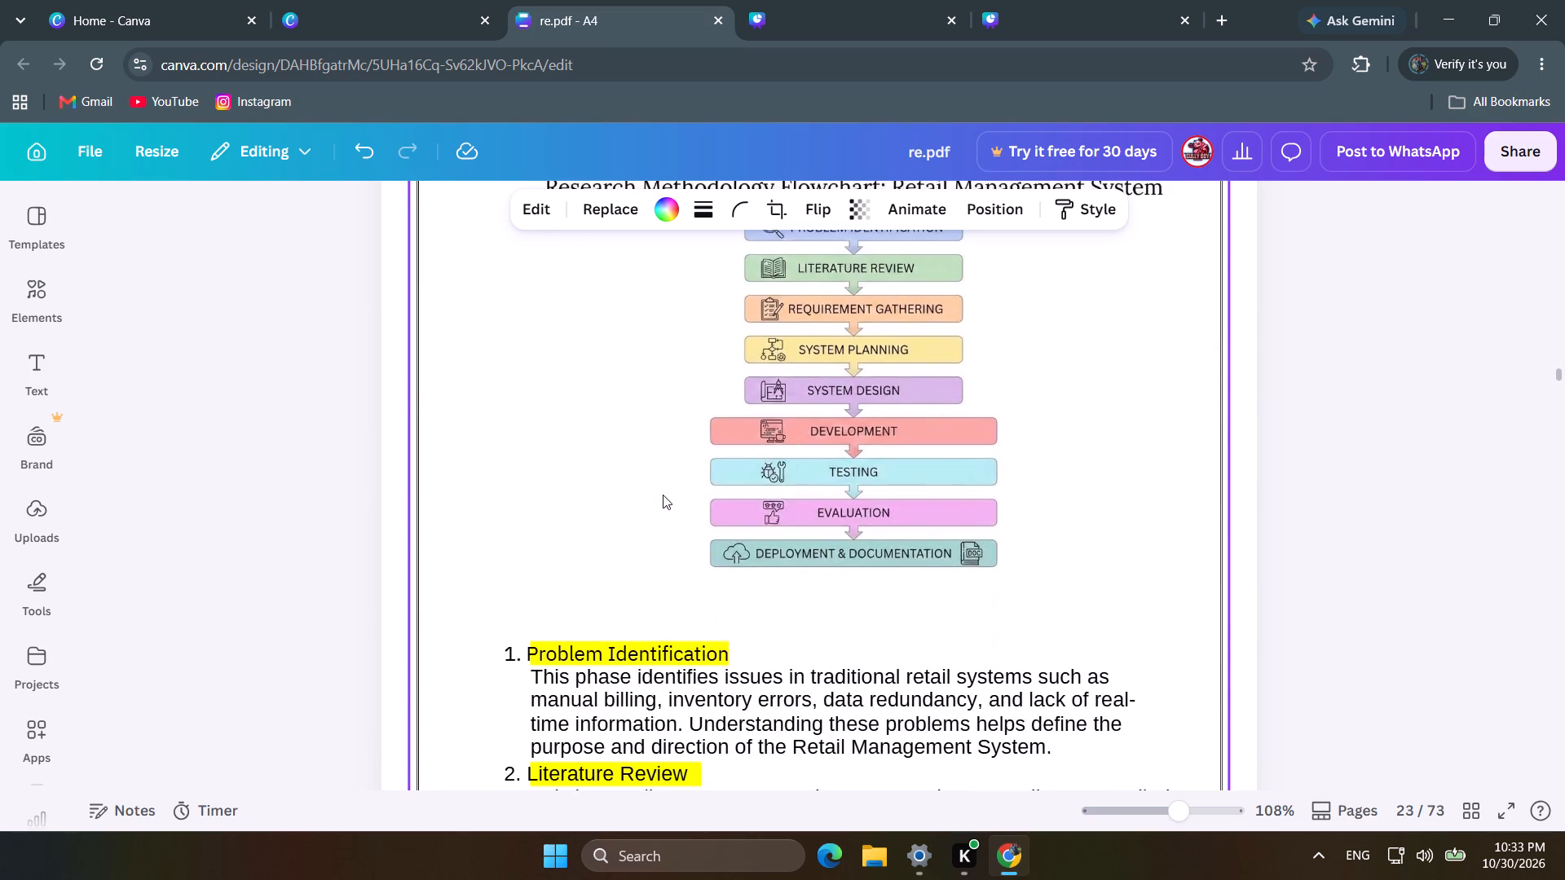
scroll(663, 495, down, 2)
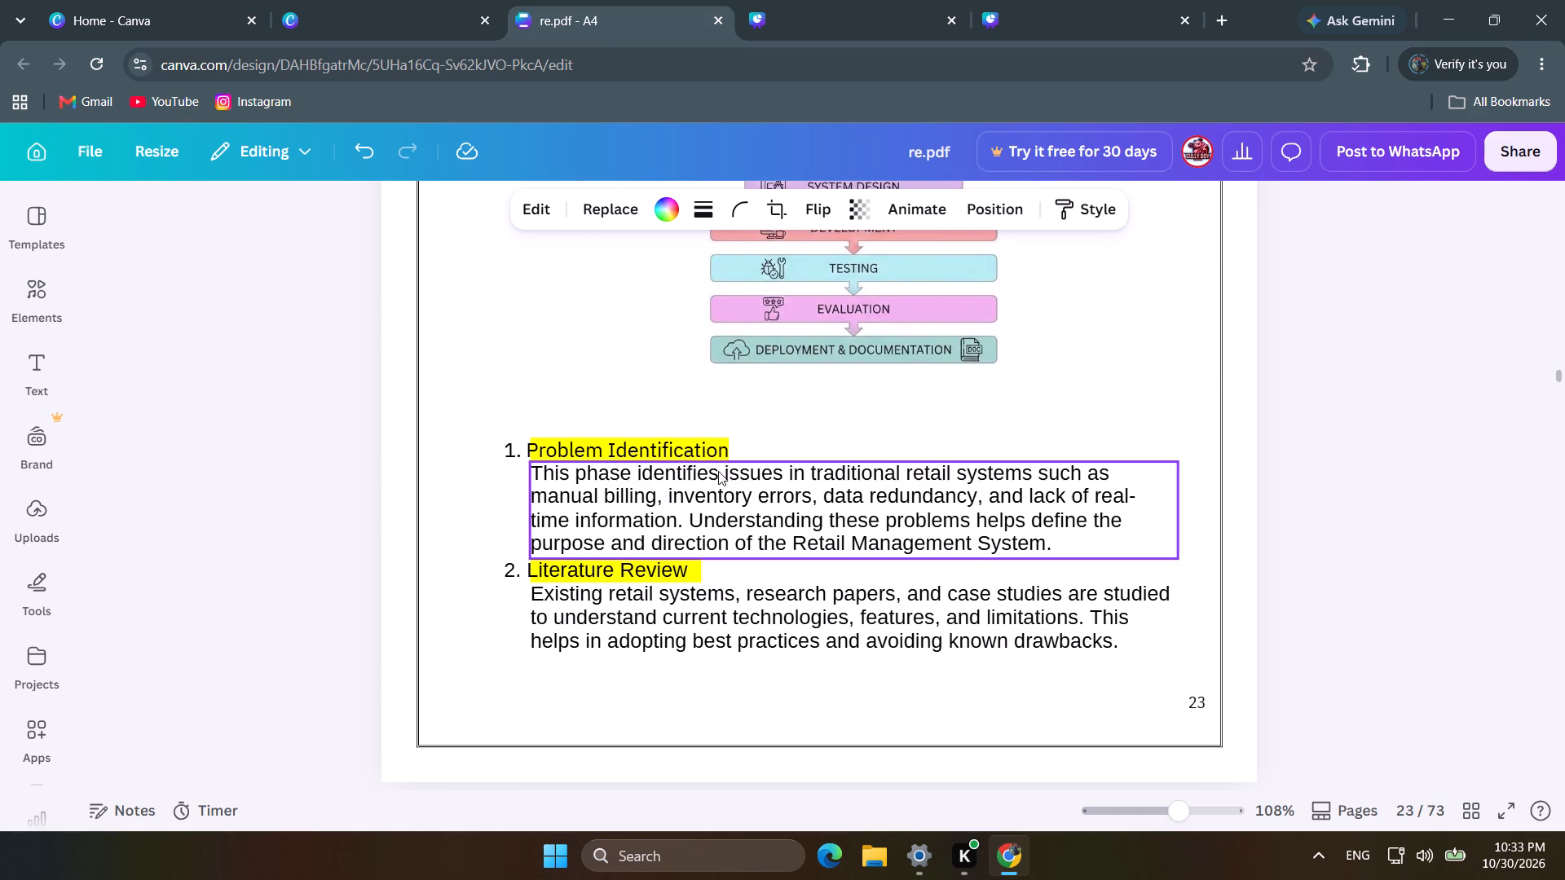
Change the font of the body text under "Components of the Requirement Gathering Diagram" on page 26 to Gagalin.
scroll(748, 470, down, 9)
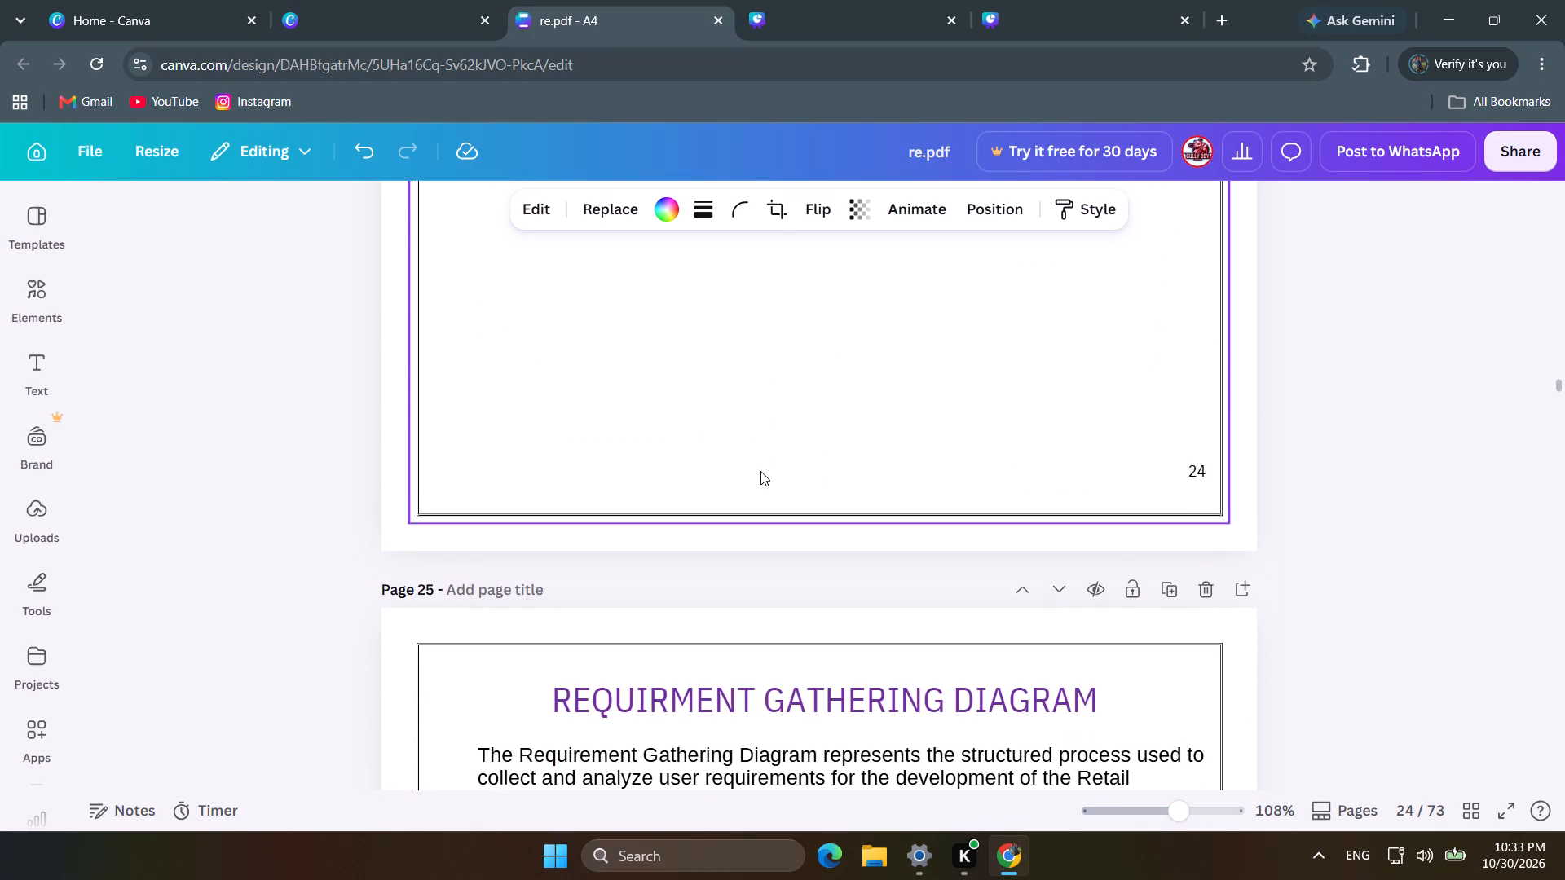
scroll(760, 471, down, 8)
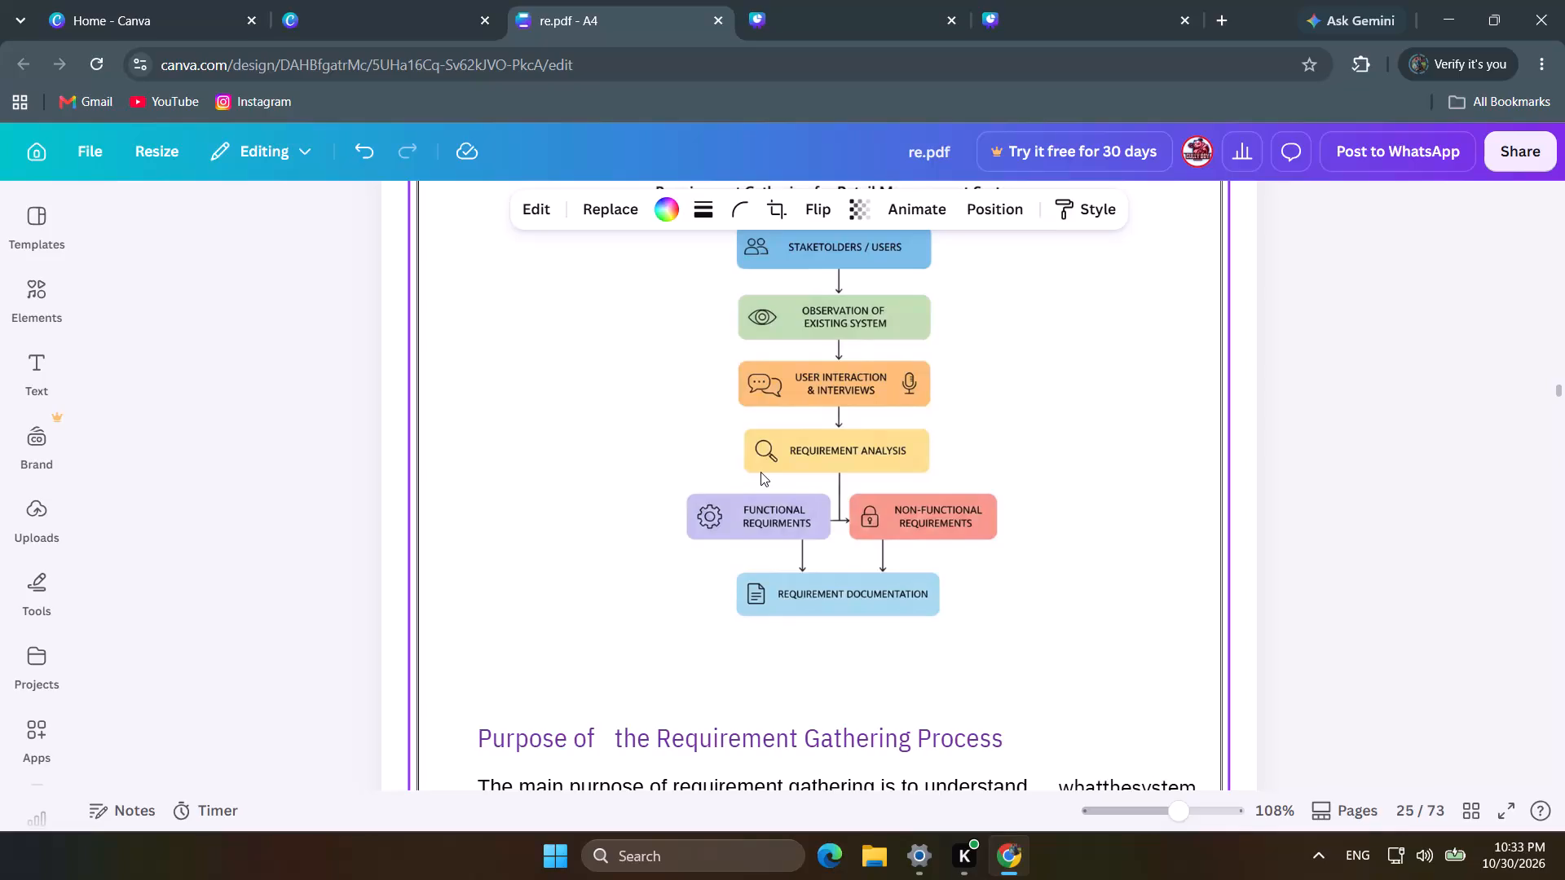
scroll(888, 529, down, 5)
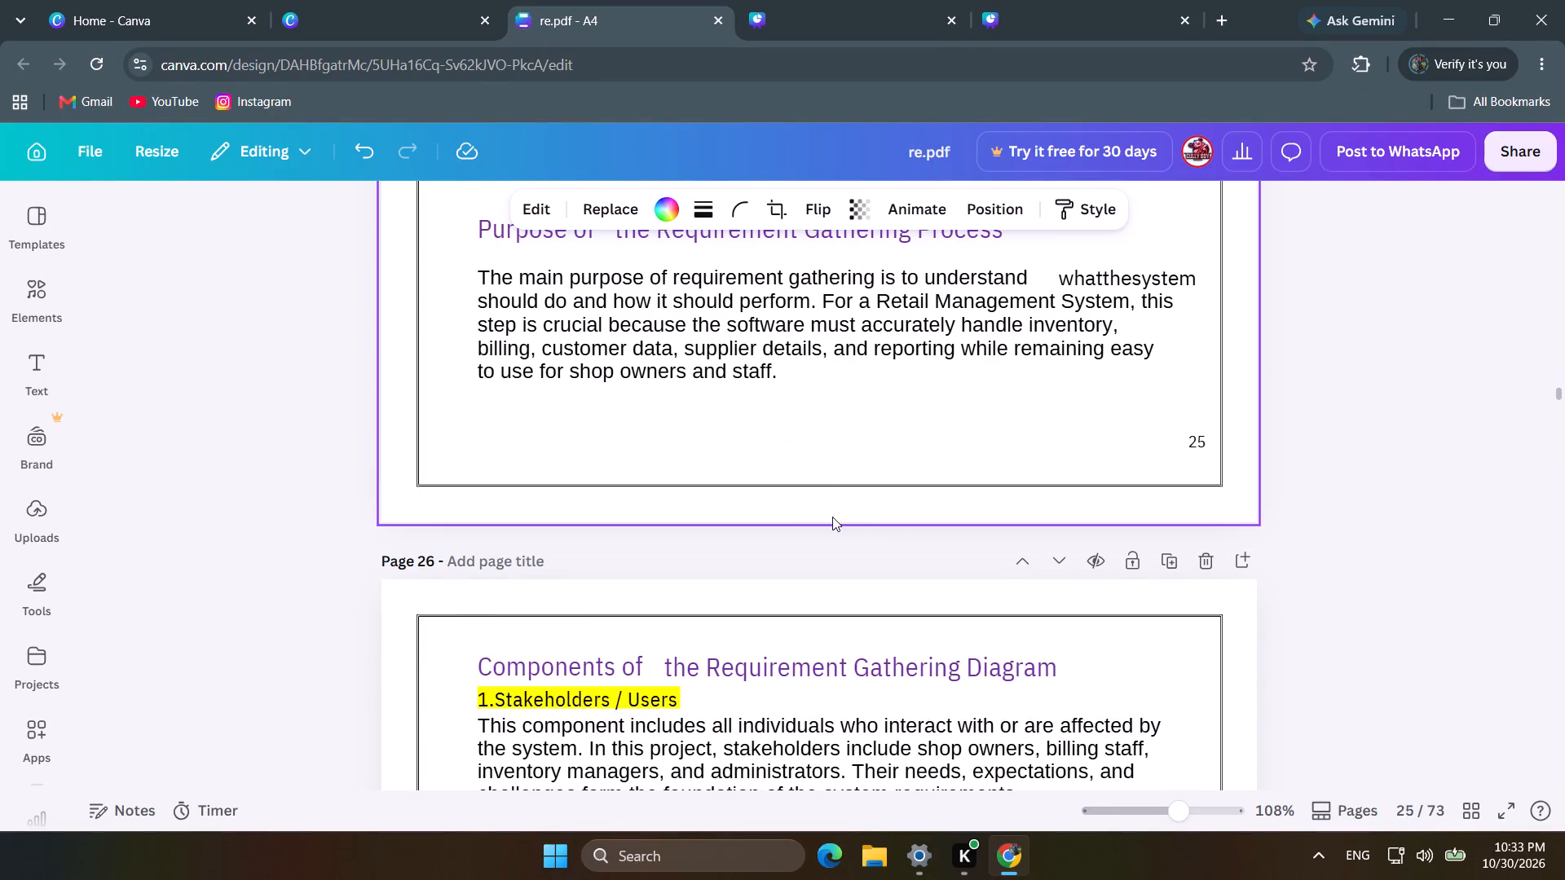
scroll(804, 515, down, 4)
click(659, 464)
double_click(659, 457)
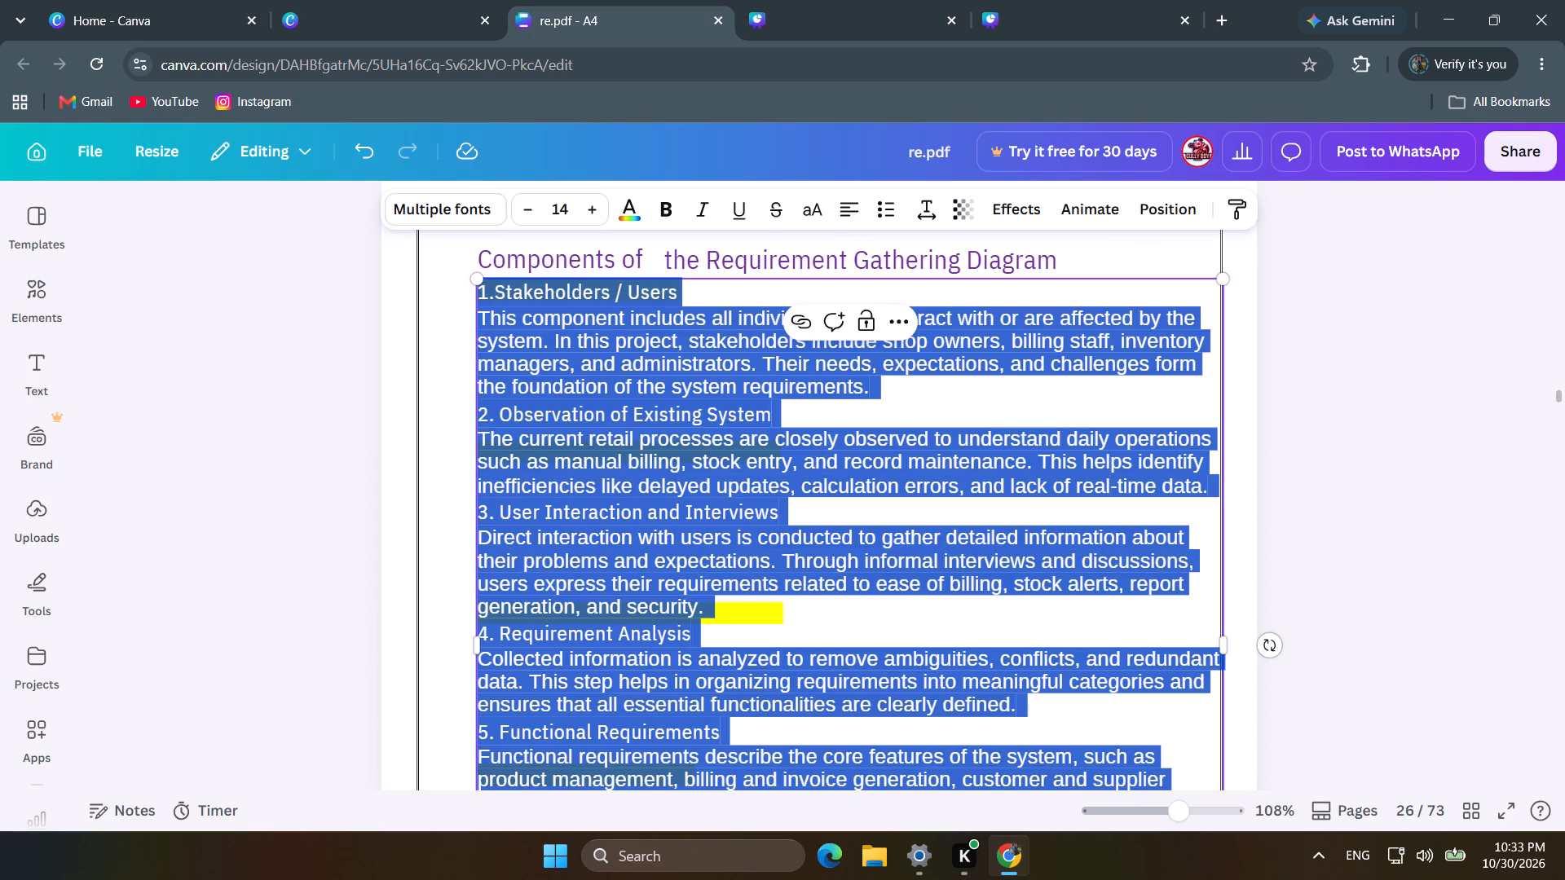
click(427, 205)
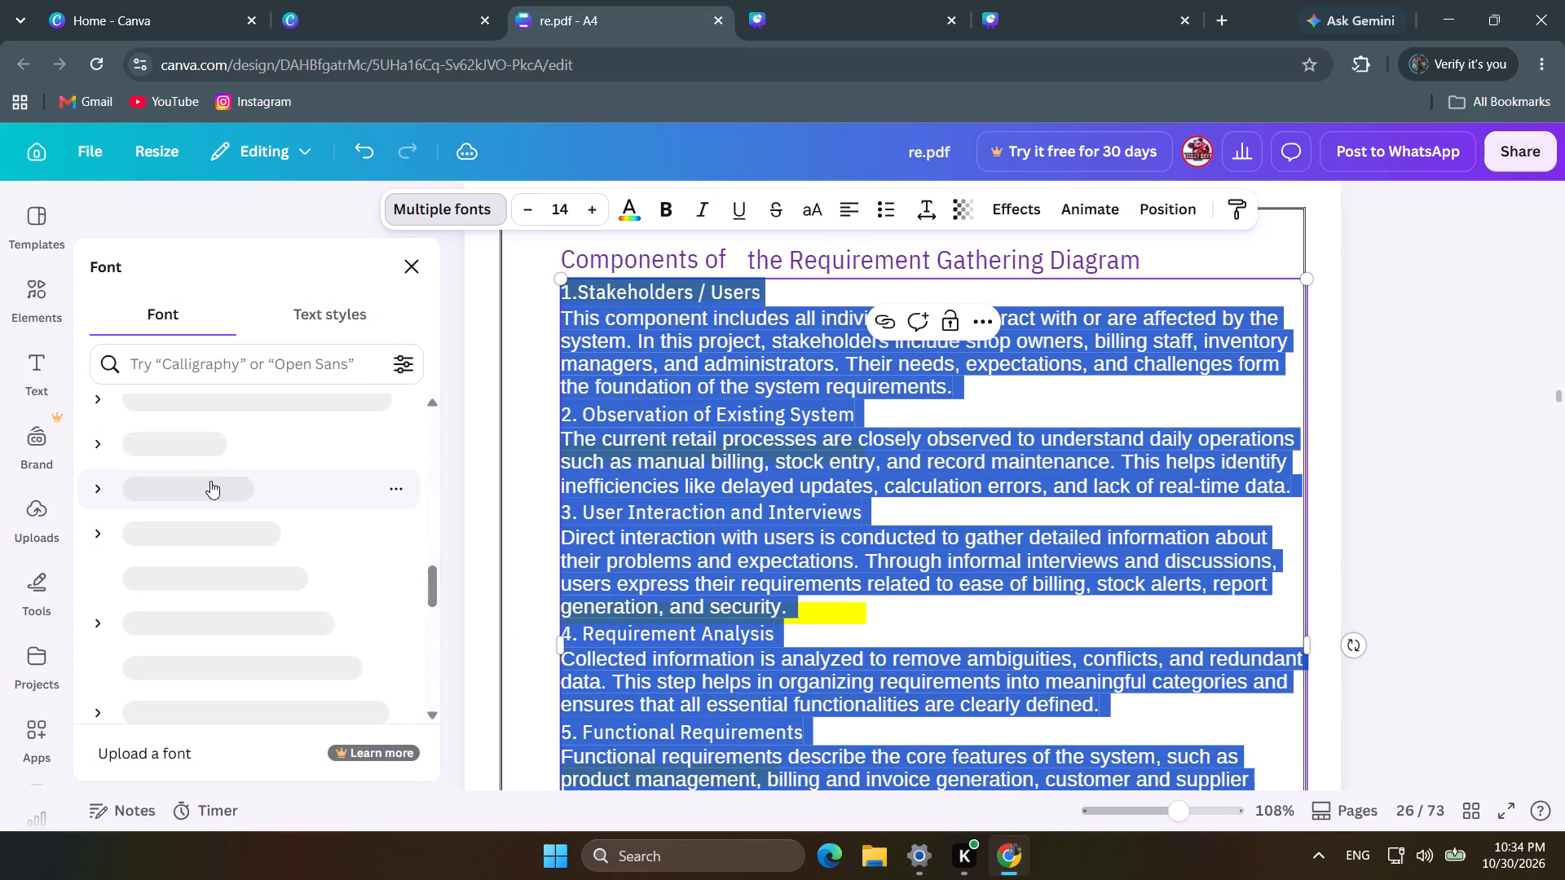
scroll(209, 480, down, 4)
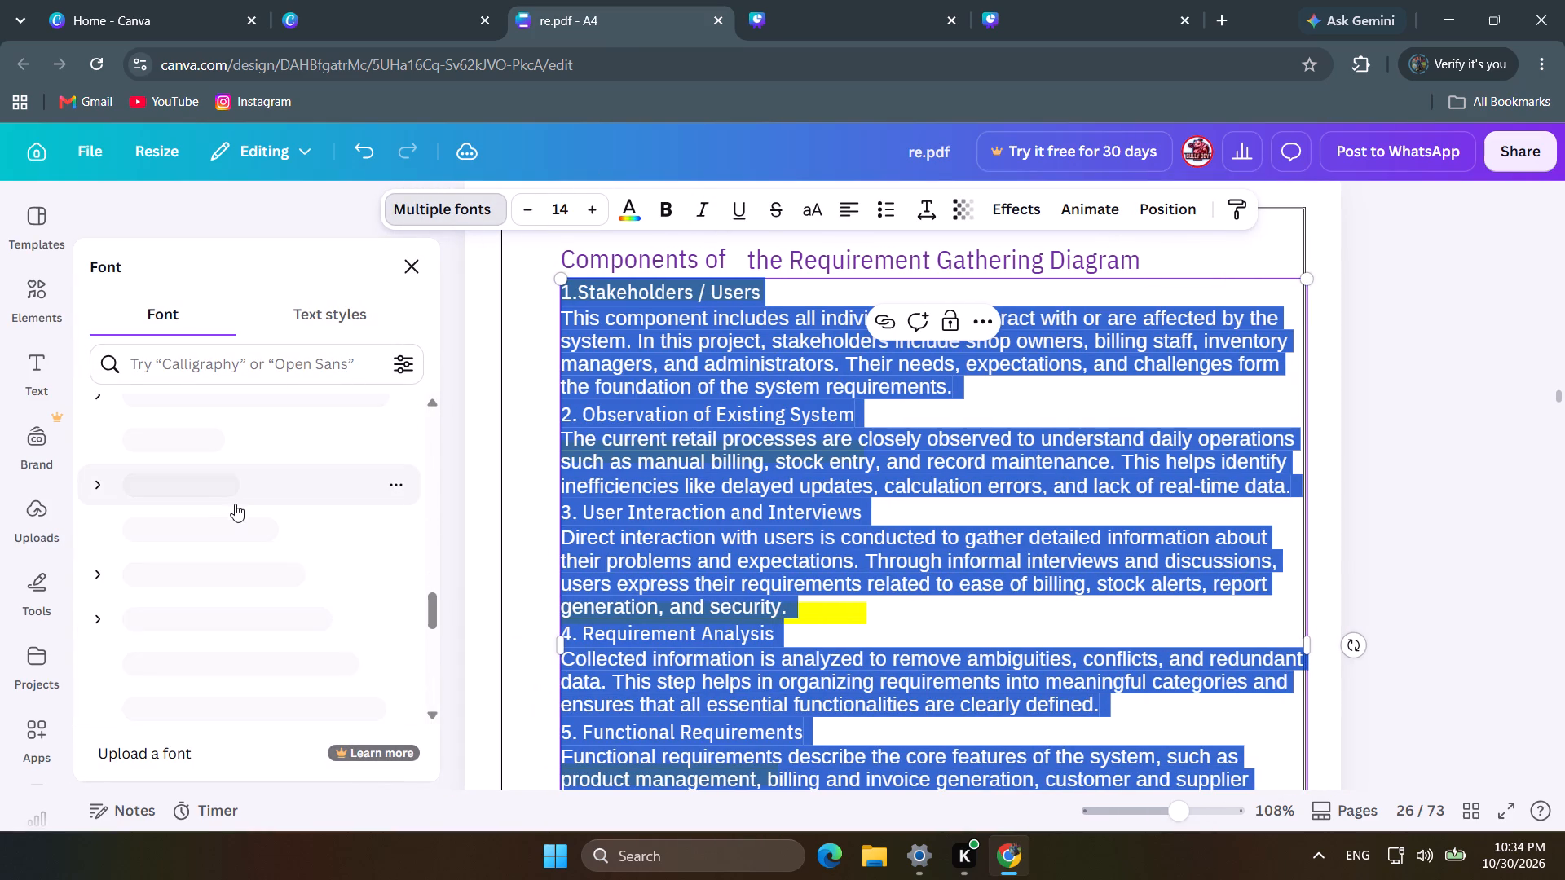
scroll(235, 484, up, 4)
click(417, 271)
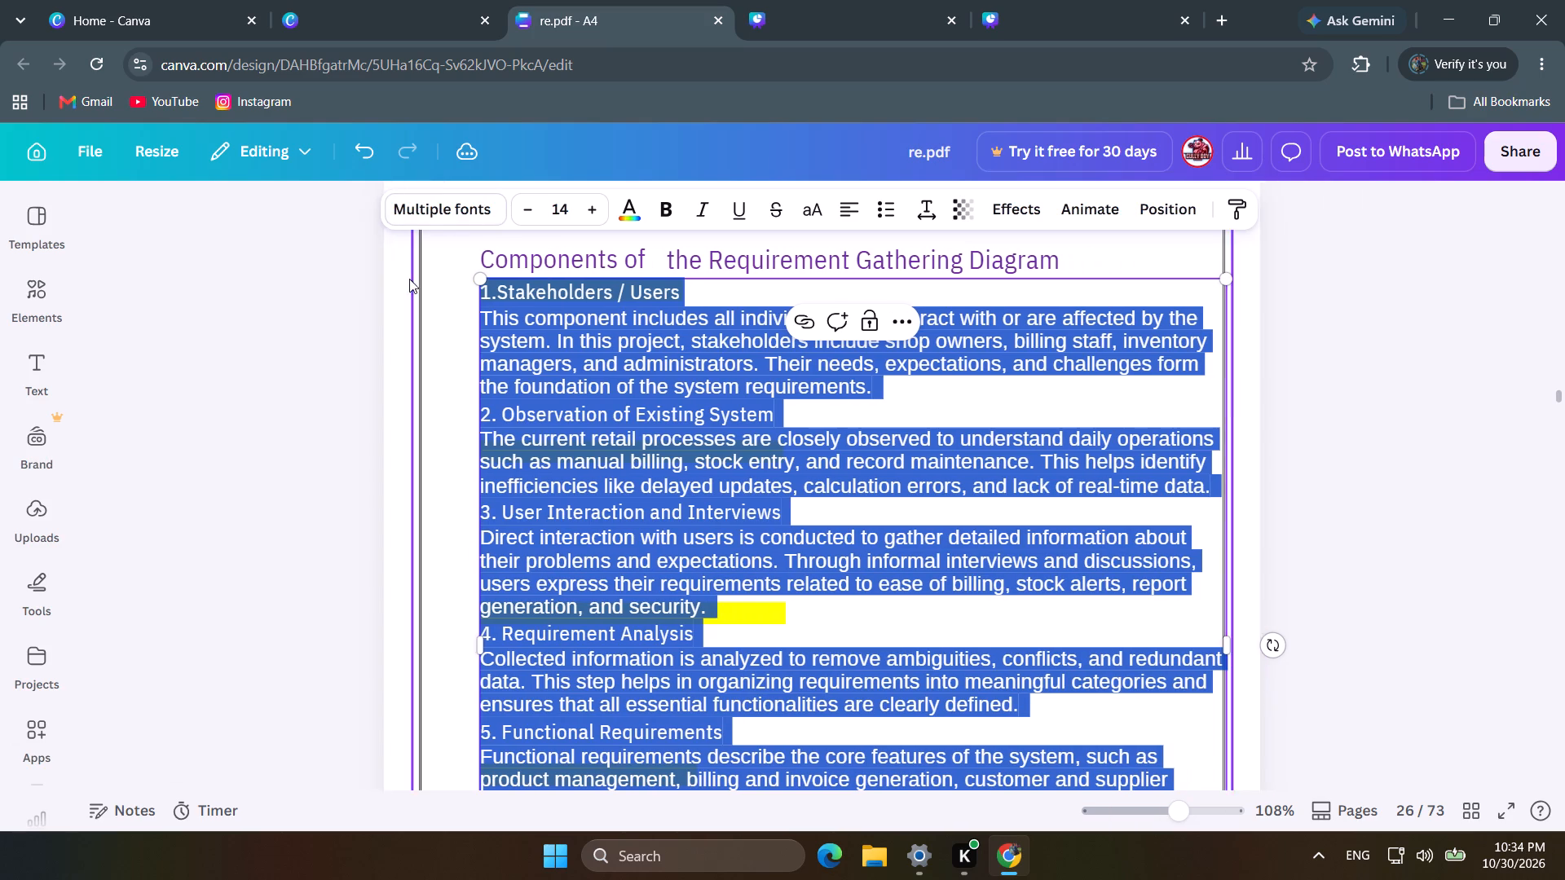
click(441, 219)
scroll(276, 516, down, 5)
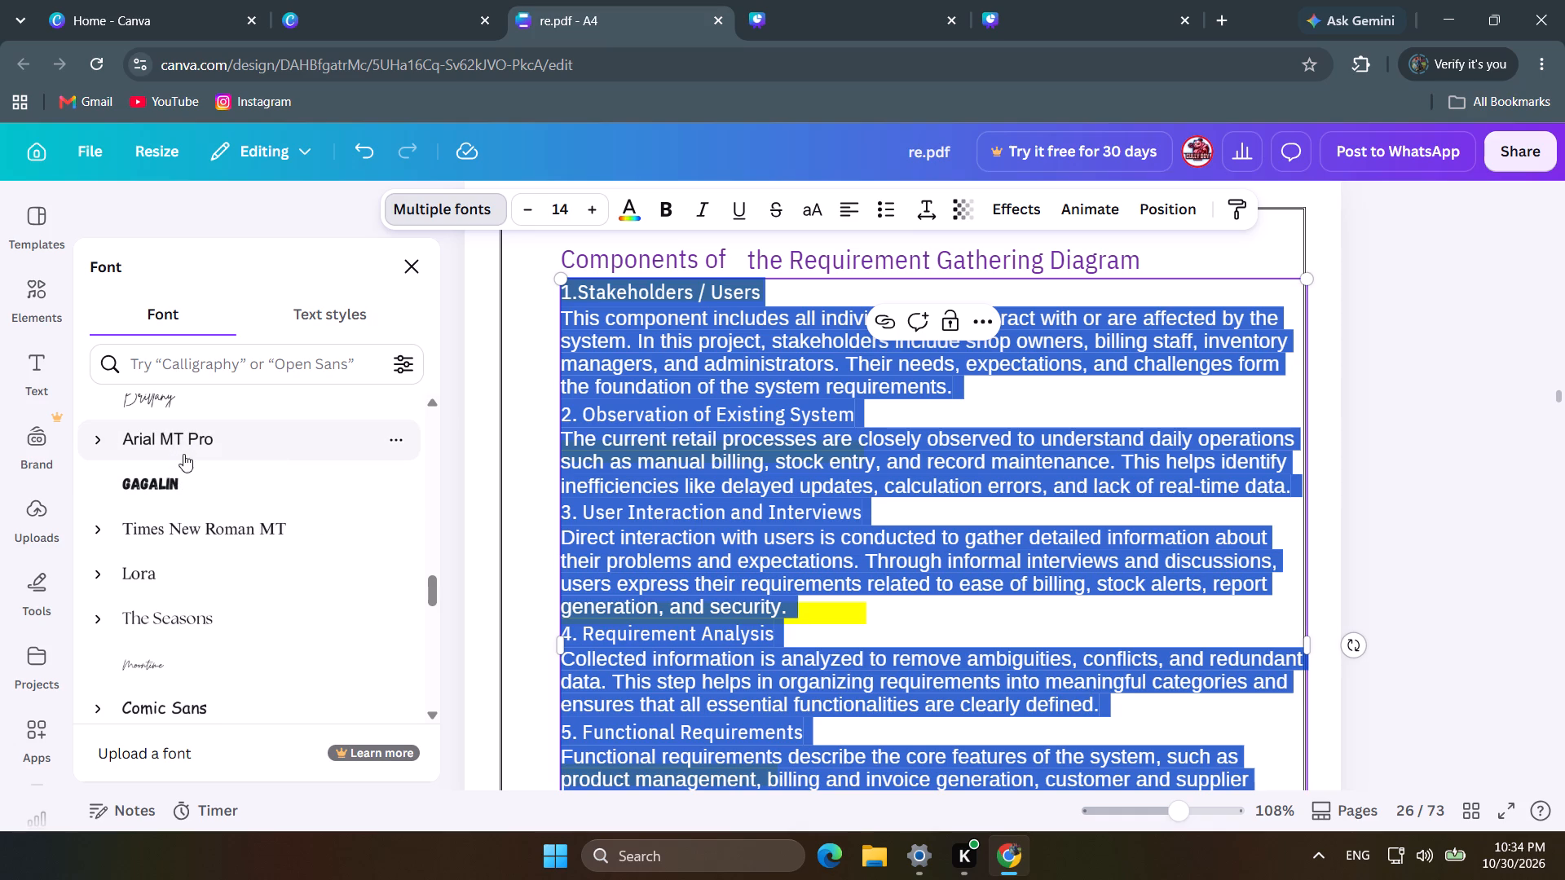
click(210, 488)
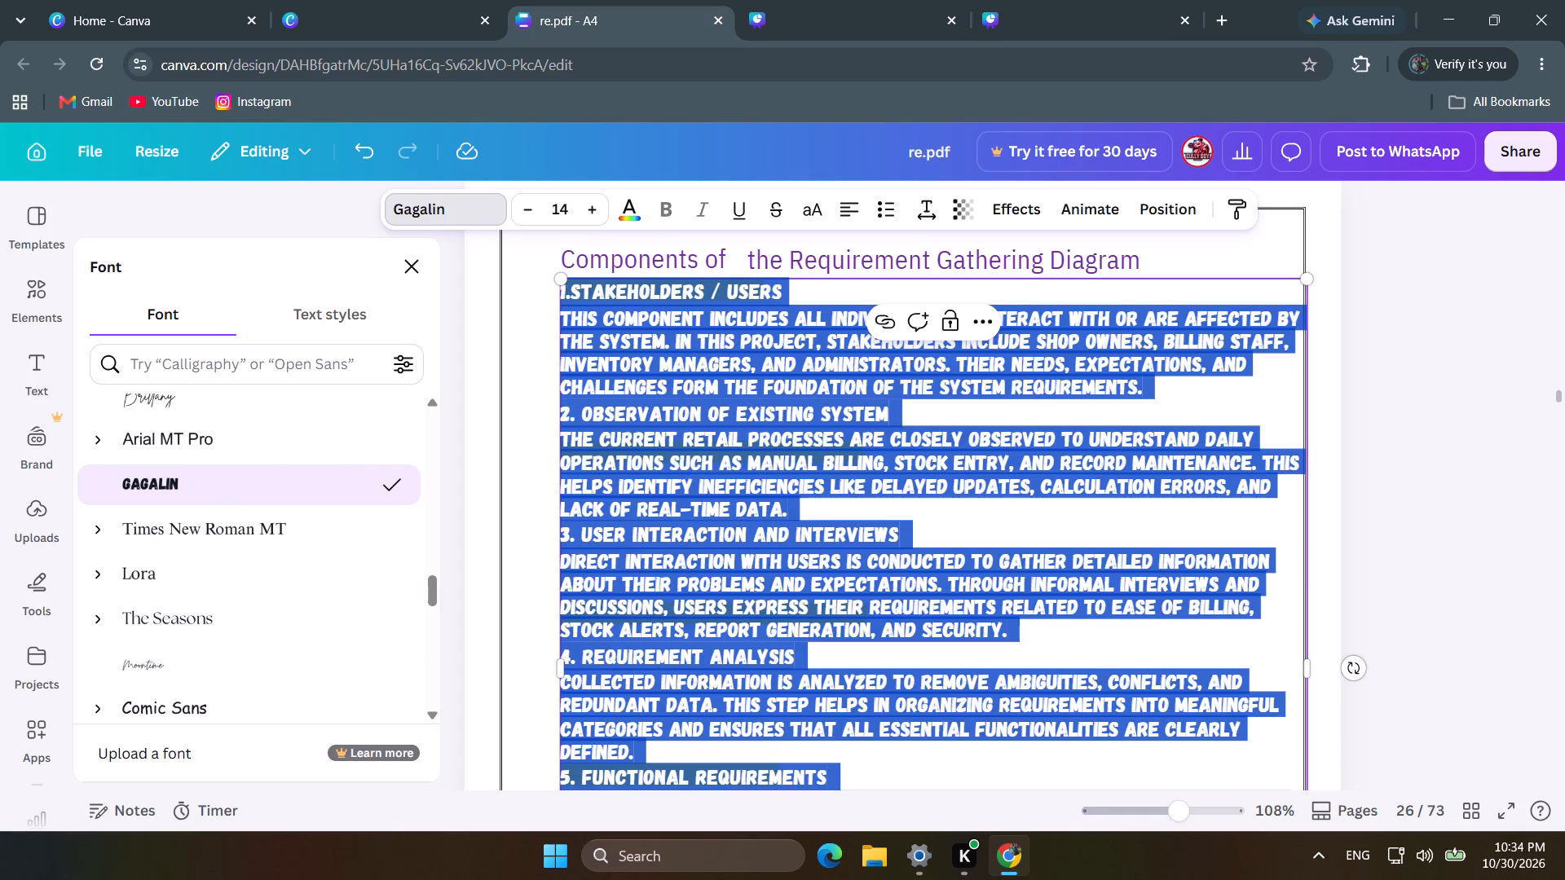
click(1028, 526)
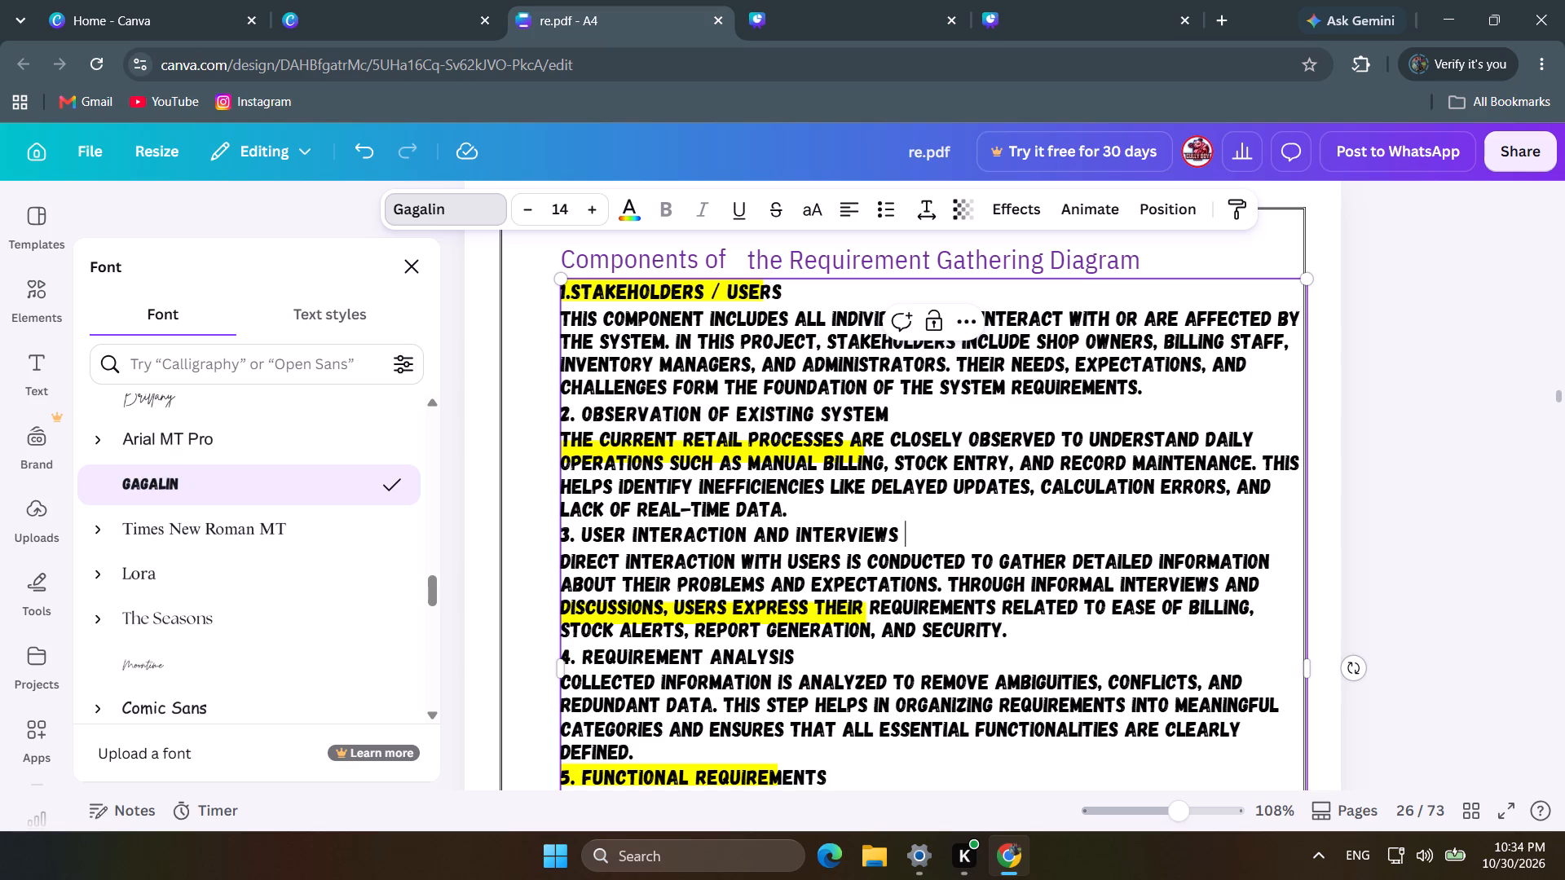
Review the rest of page 26 and the use case diagram, sample sales report and tools, software and hardware pages.
scroll(690, 569, down, 5)
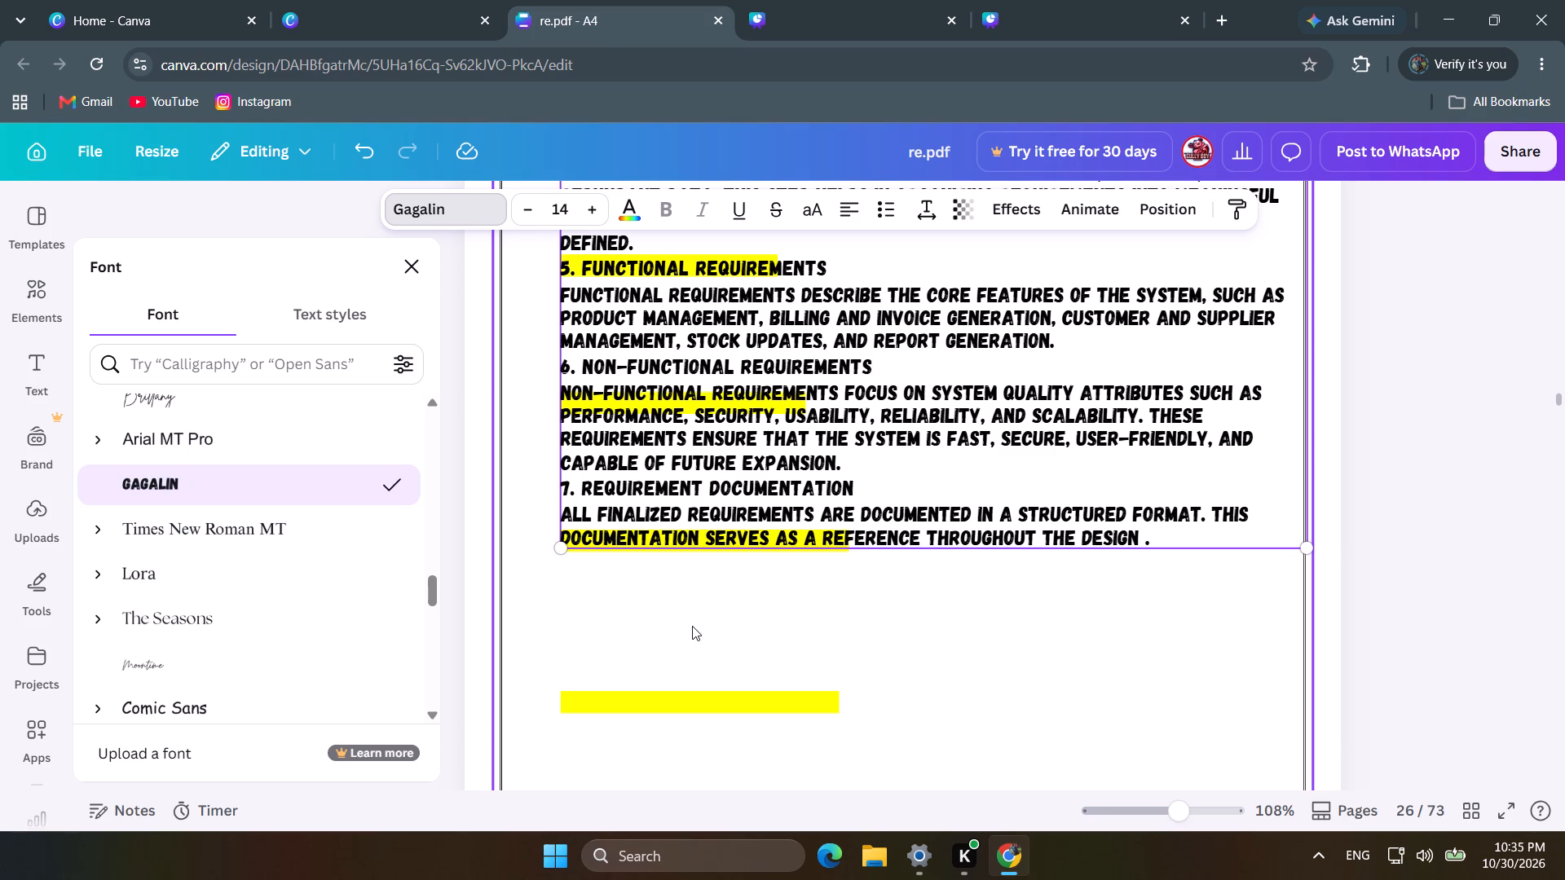
scroll(663, 549, down, 11)
scroll(658, 574, up, 2)
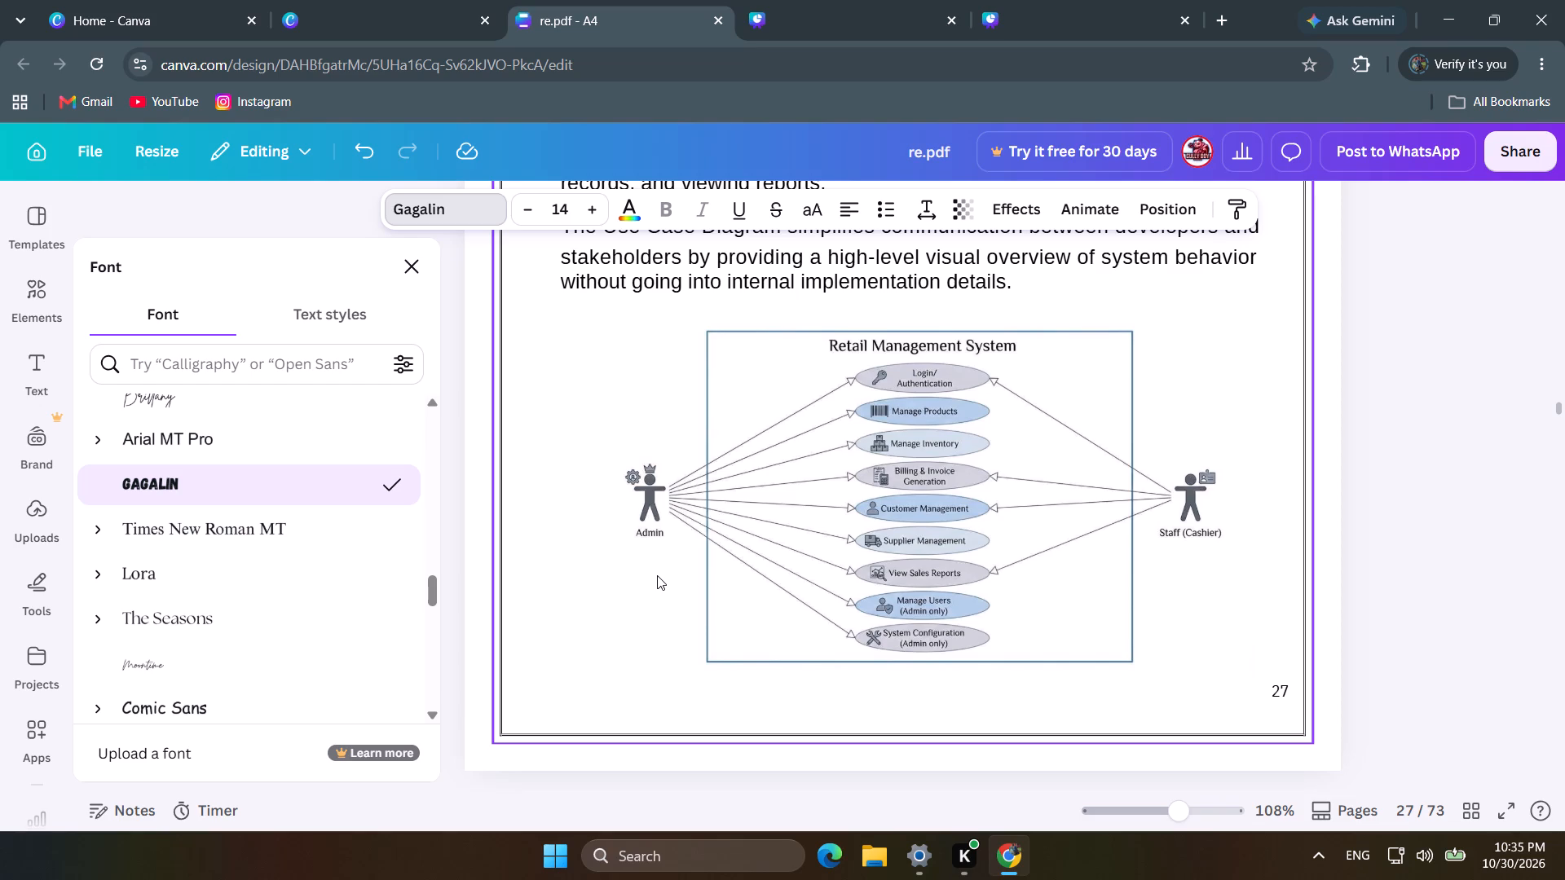
scroll(764, 554, down, 6)
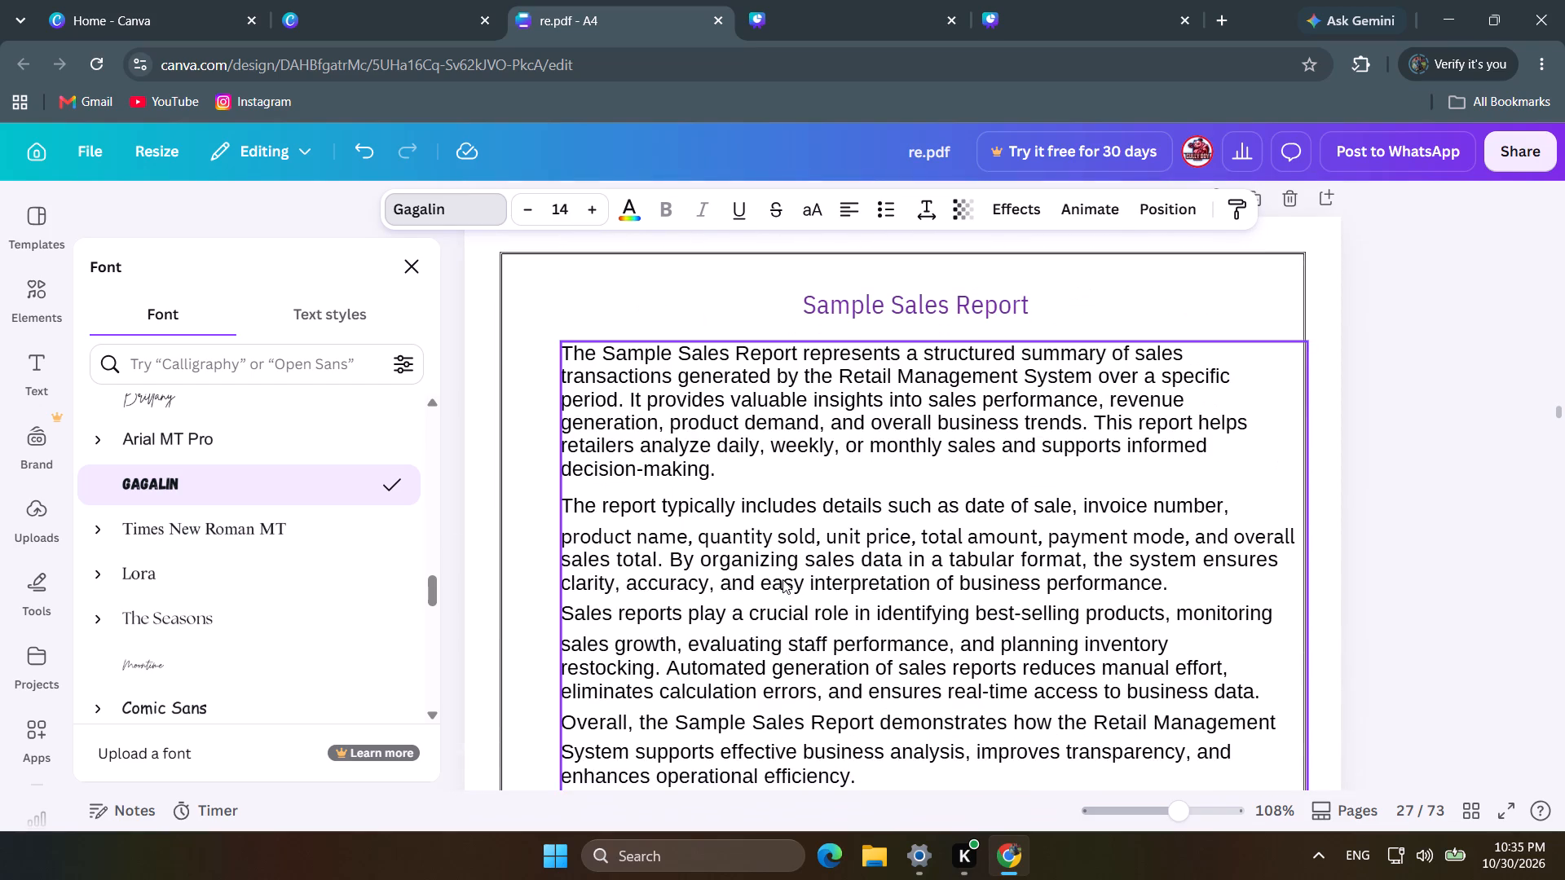
scroll(712, 640, down, 6)
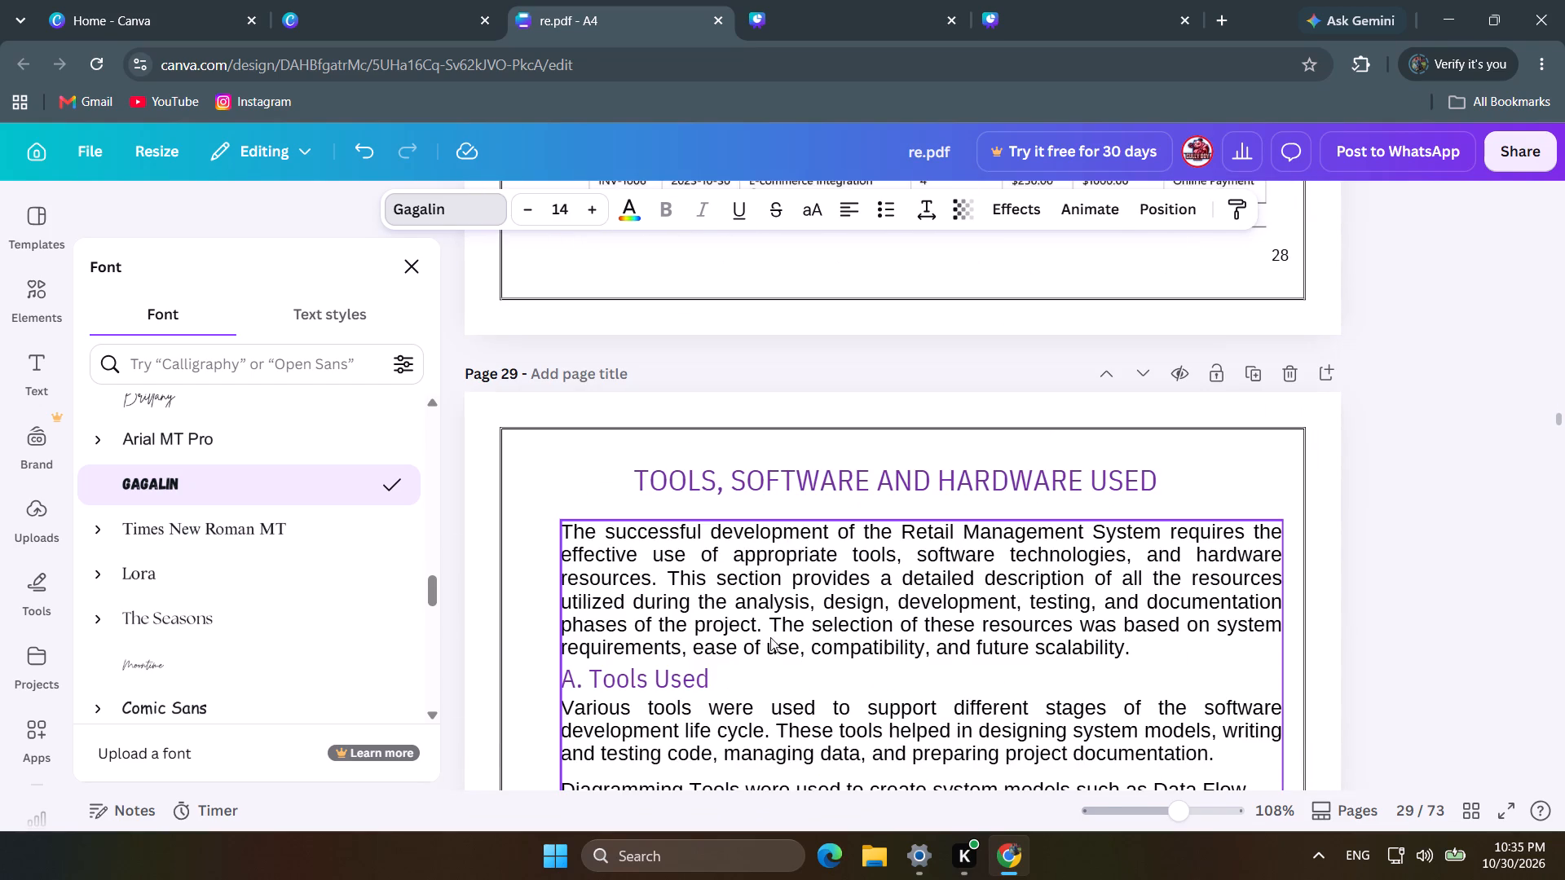
scroll(791, 629, down, 6)
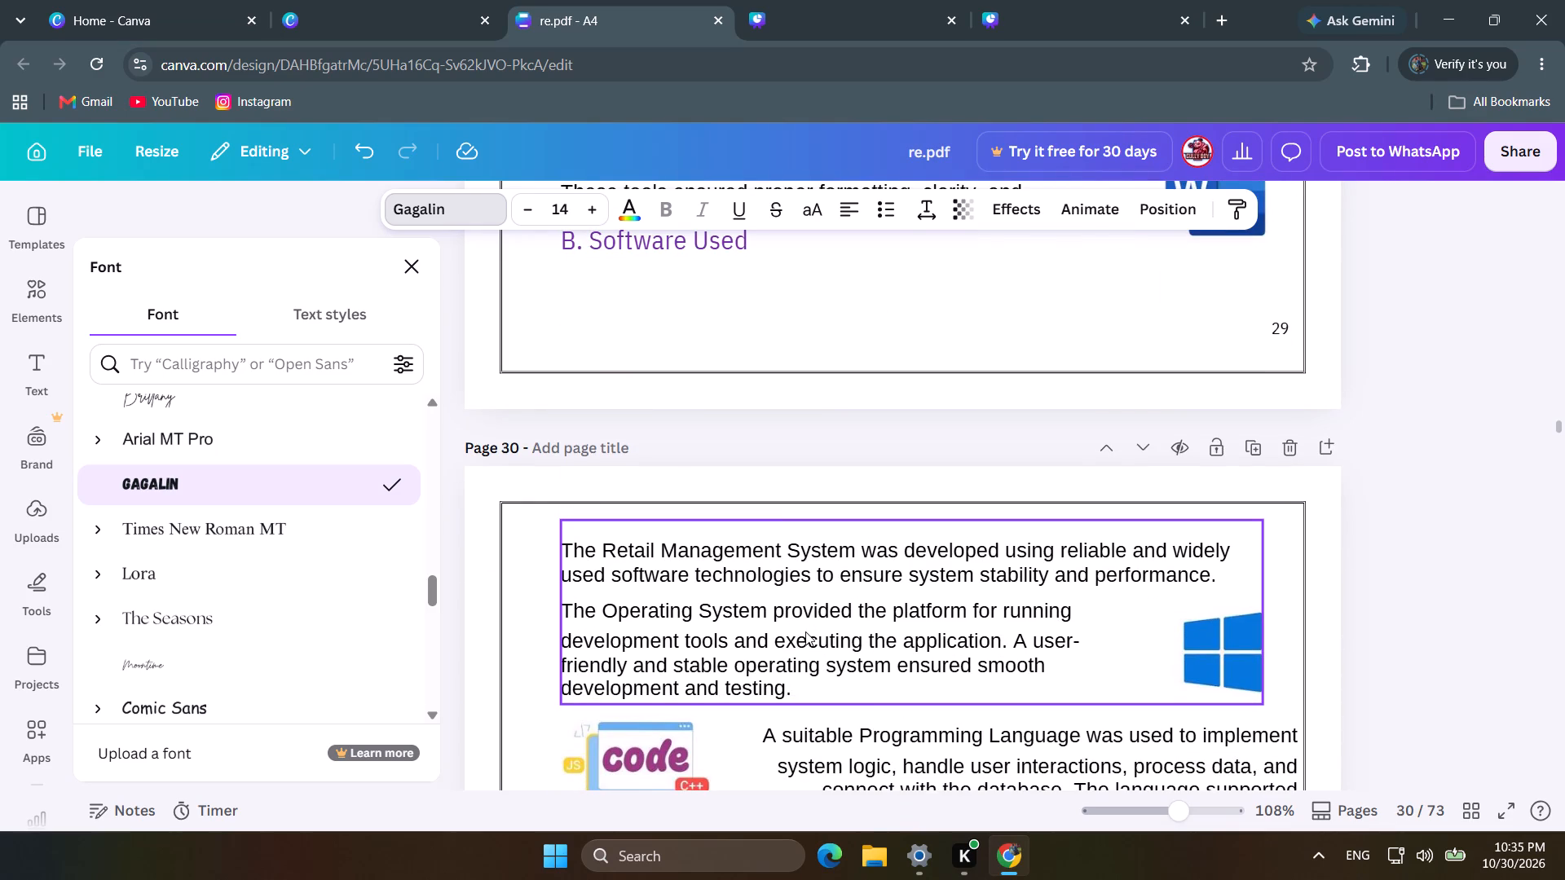
scroll(804, 632, down, 6)
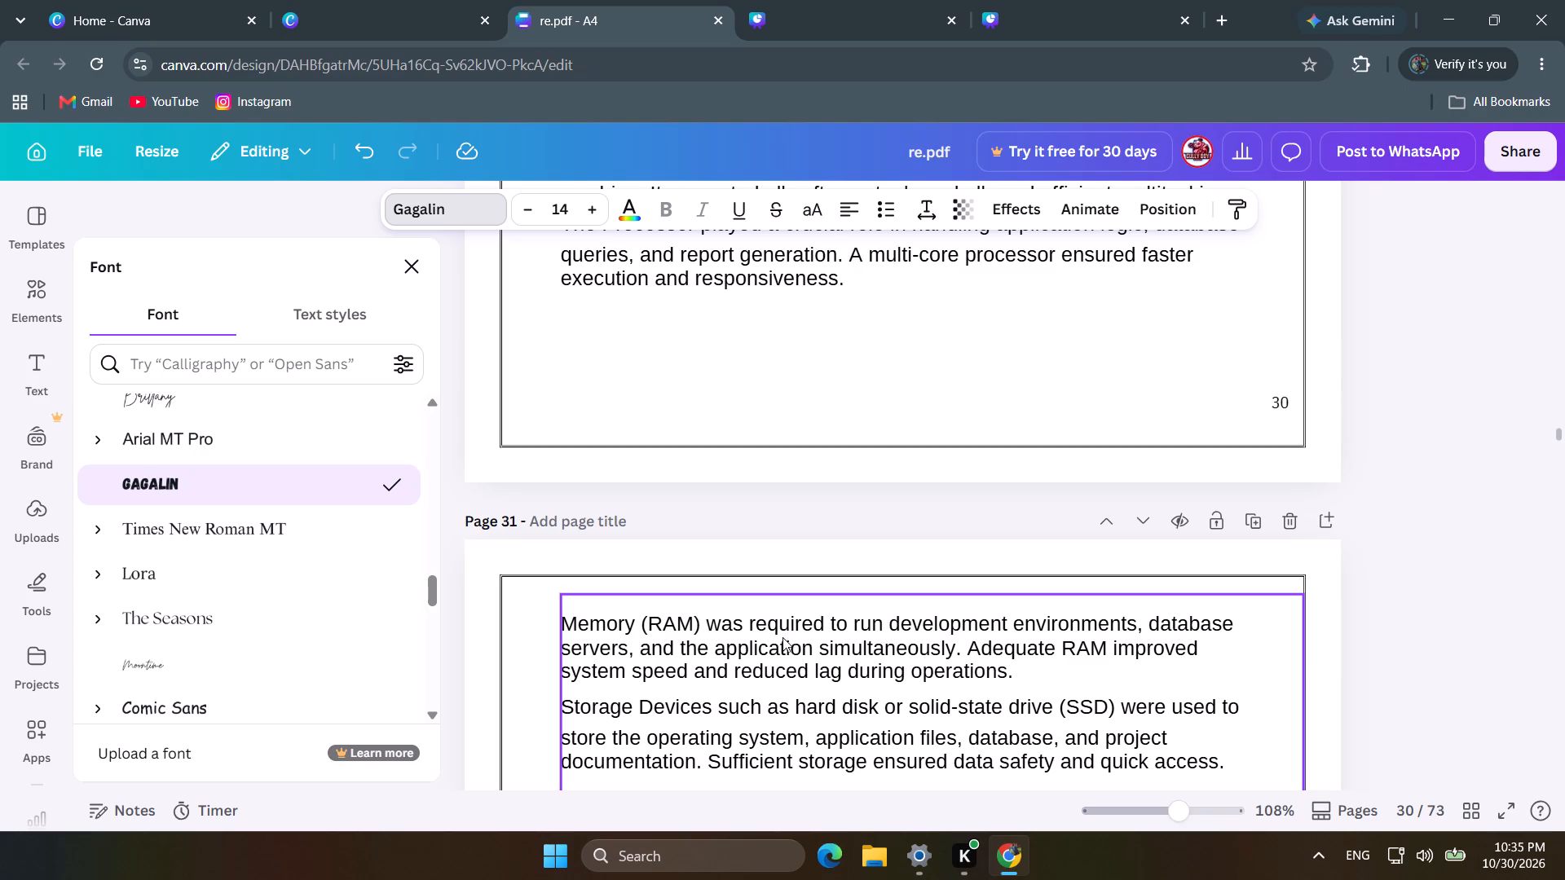
scroll(781, 635, down, 5)
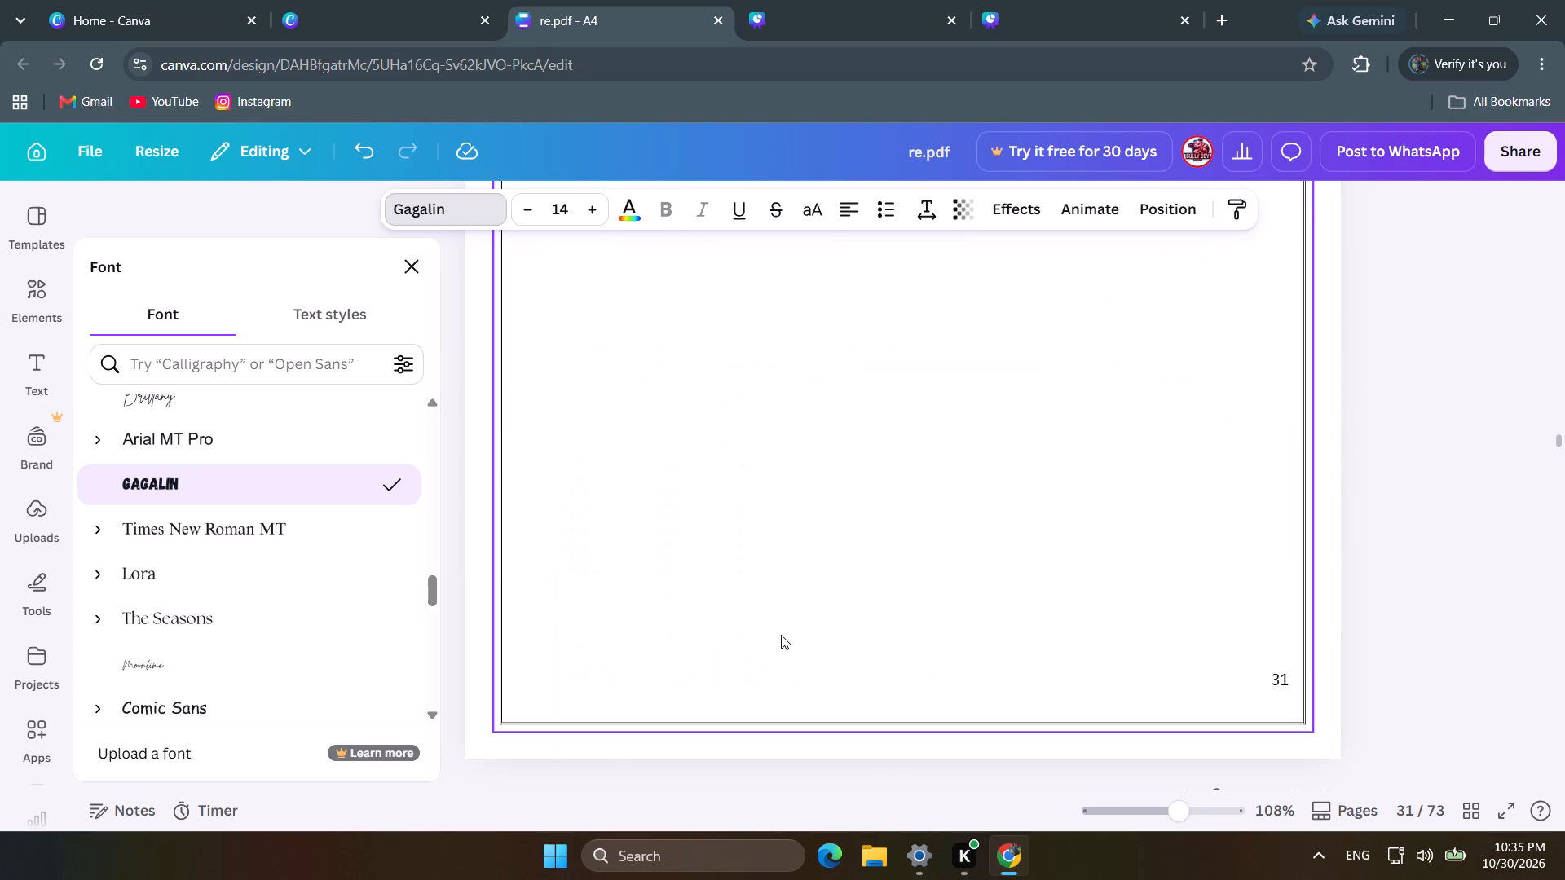
scroll(781, 635, down, 5)
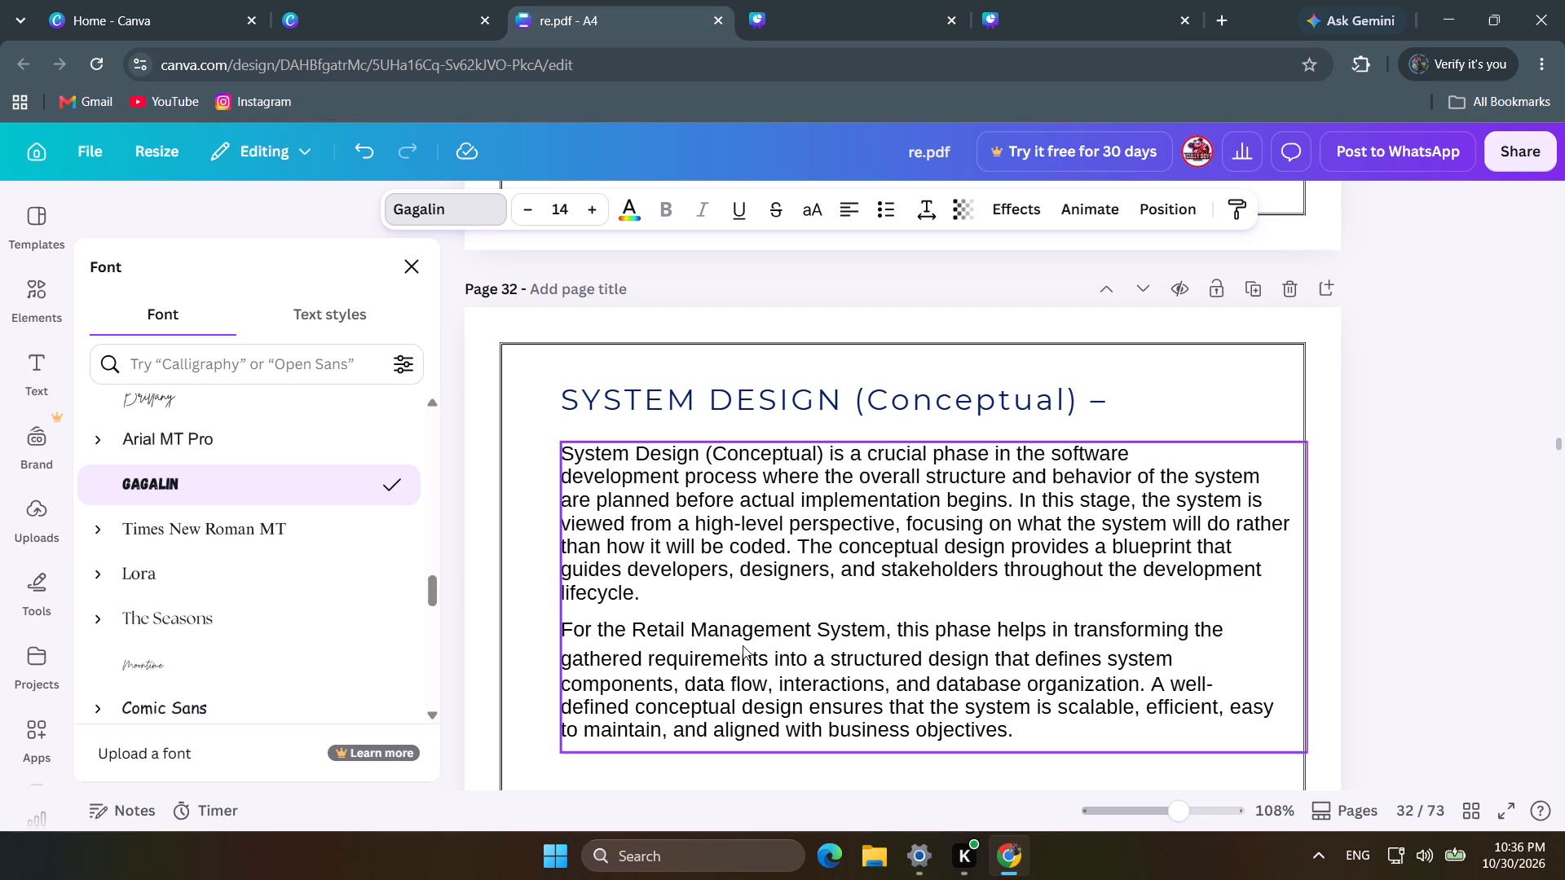
Review the System Design layers from page 32 and the data flow diagram pages up to Level-2 on page 37.
scroll(758, 636, down, 5)
click(764, 393)
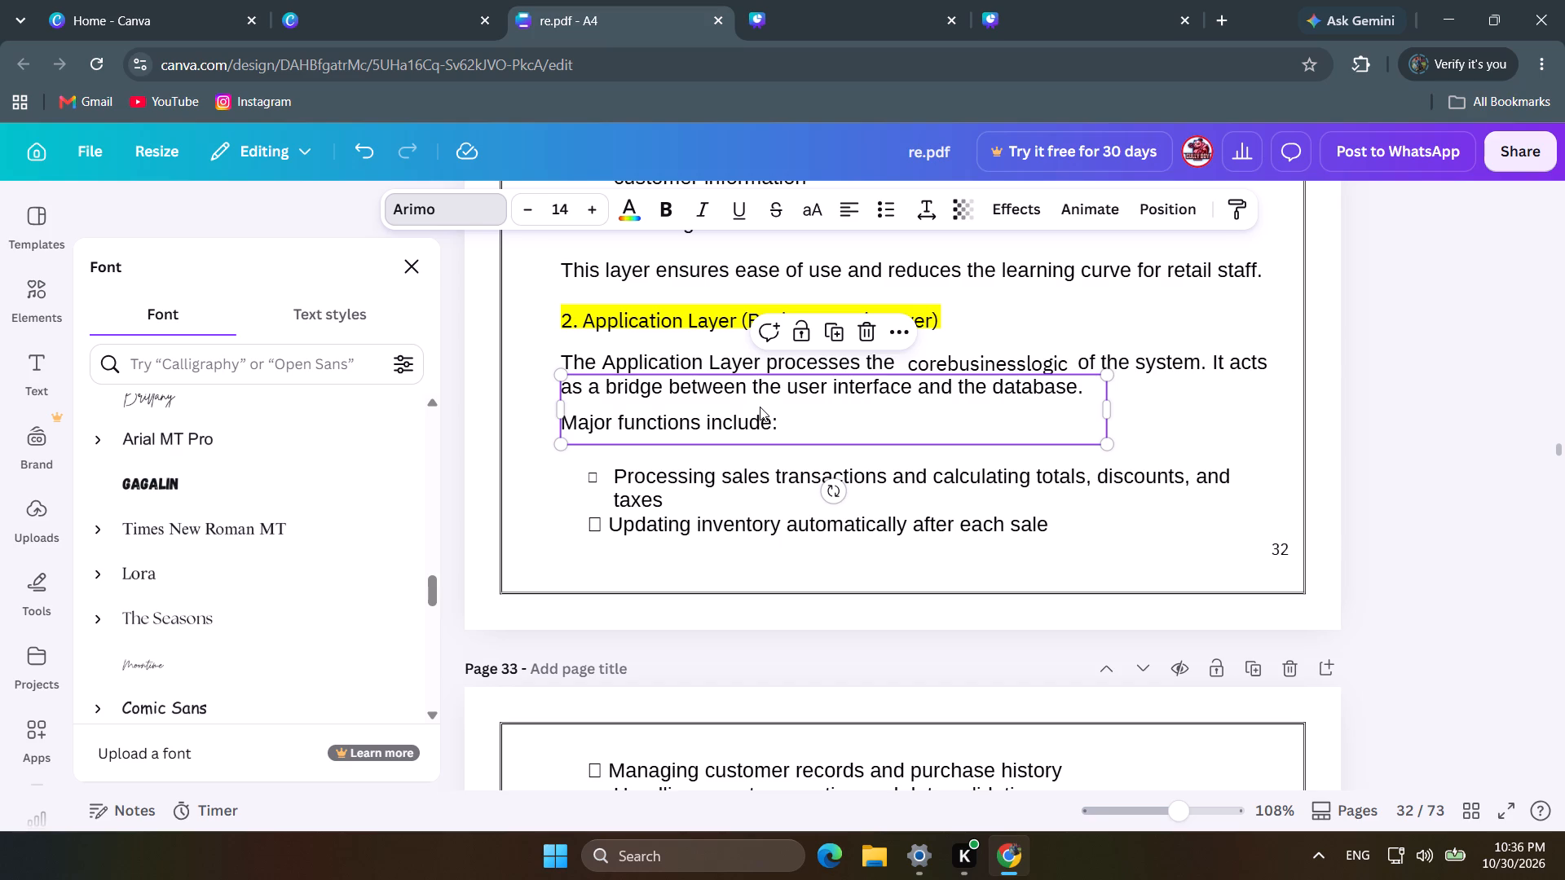
scroll(1000, 401, down, 5)
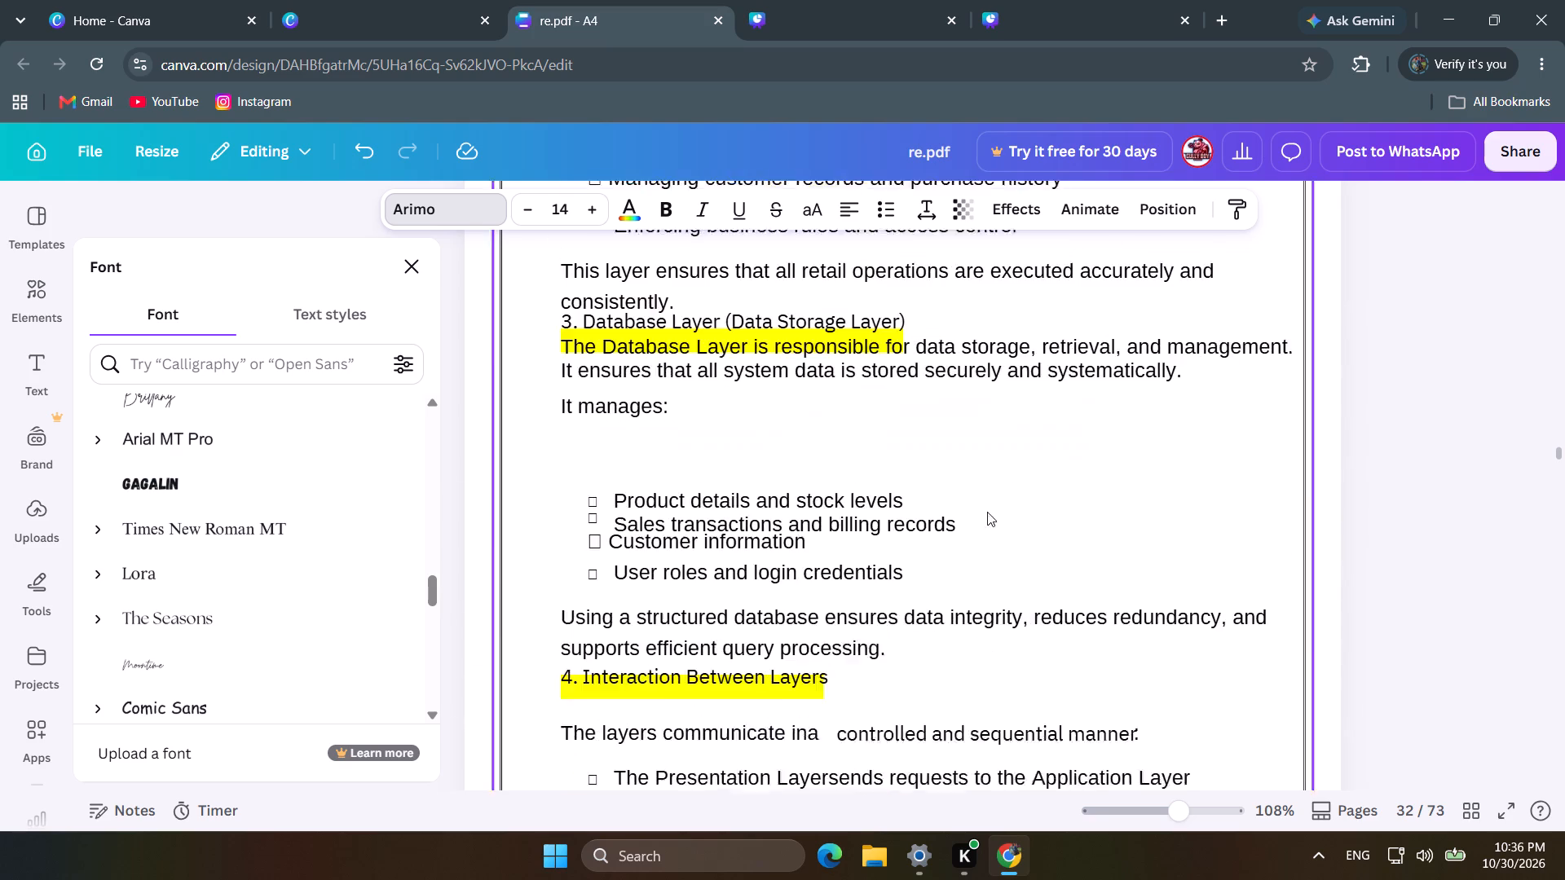
scroll(938, 662, down, 18)
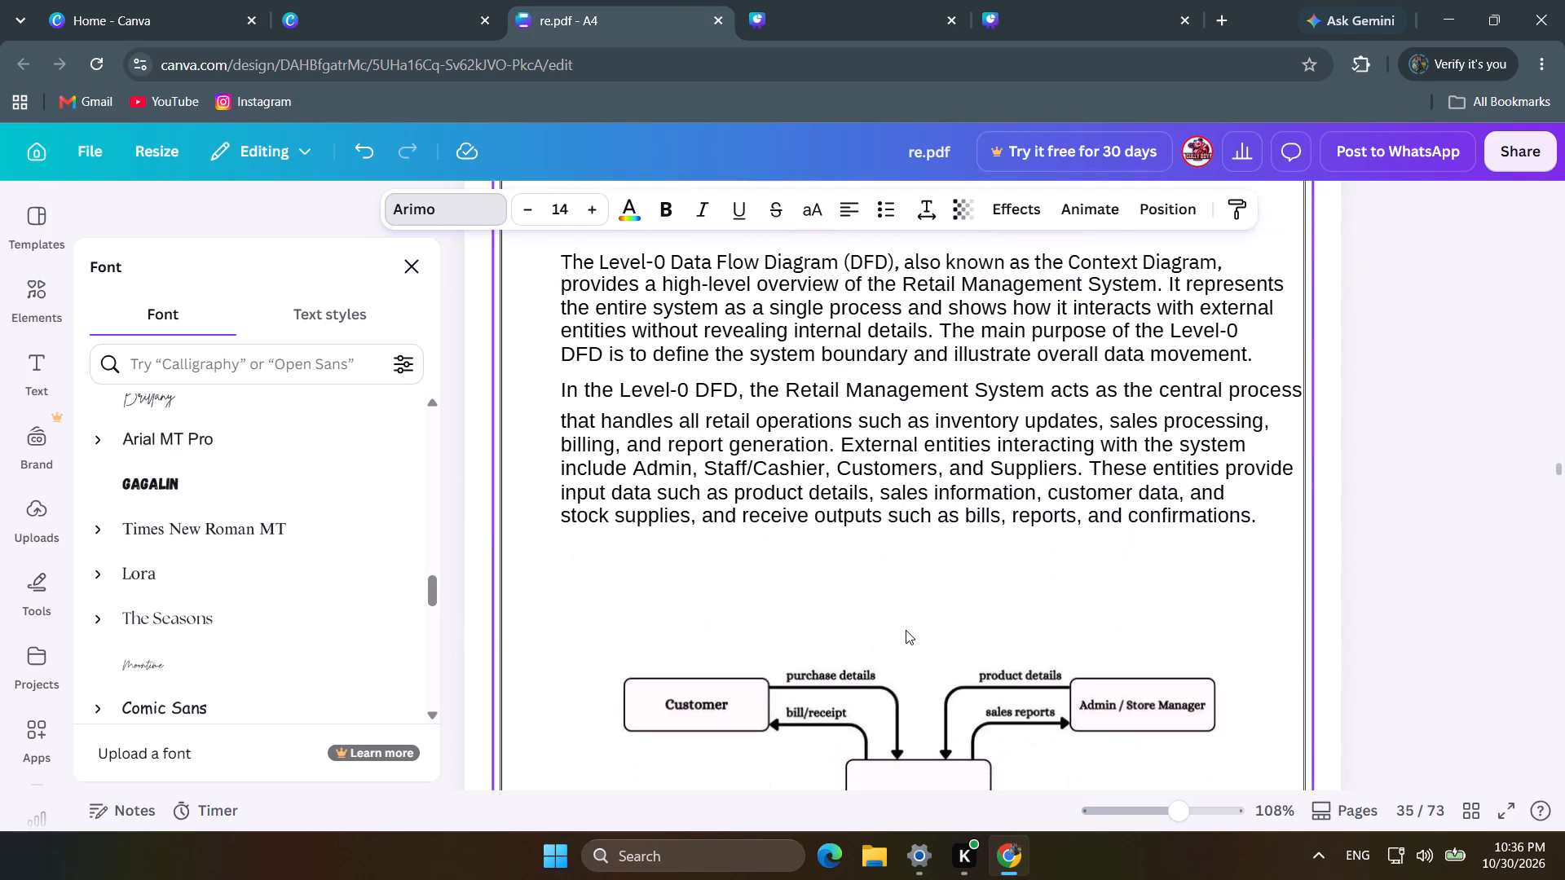
scroll(1003, 486, down, 15)
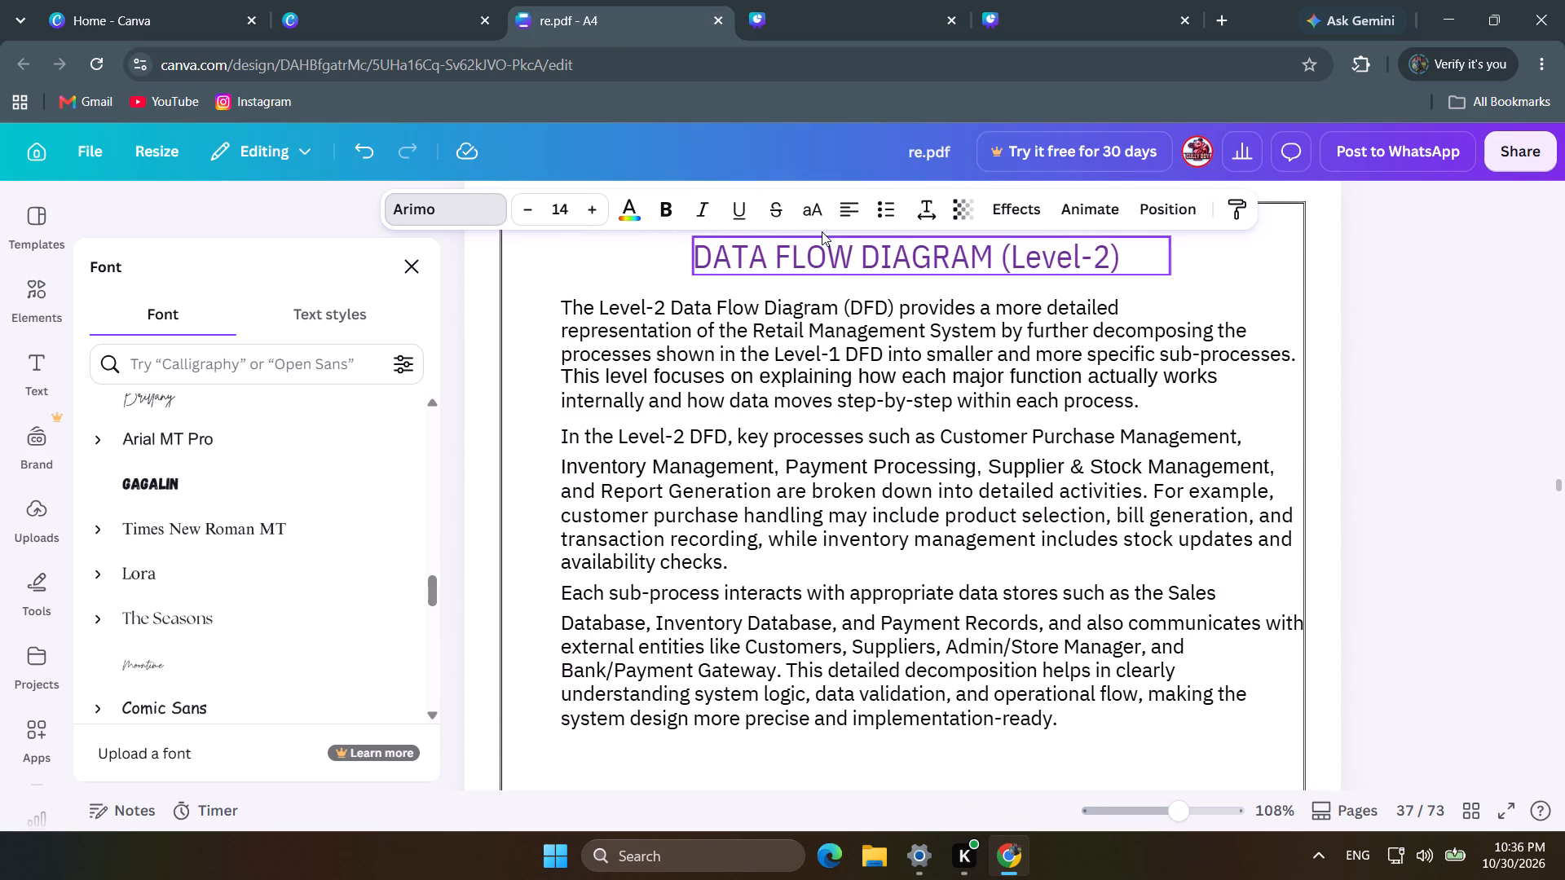
Widen the letter spacing of the "DATA FLOW DIAGRAM (Level-2)" heading on page 37.
double_click(831, 262)
click(929, 200)
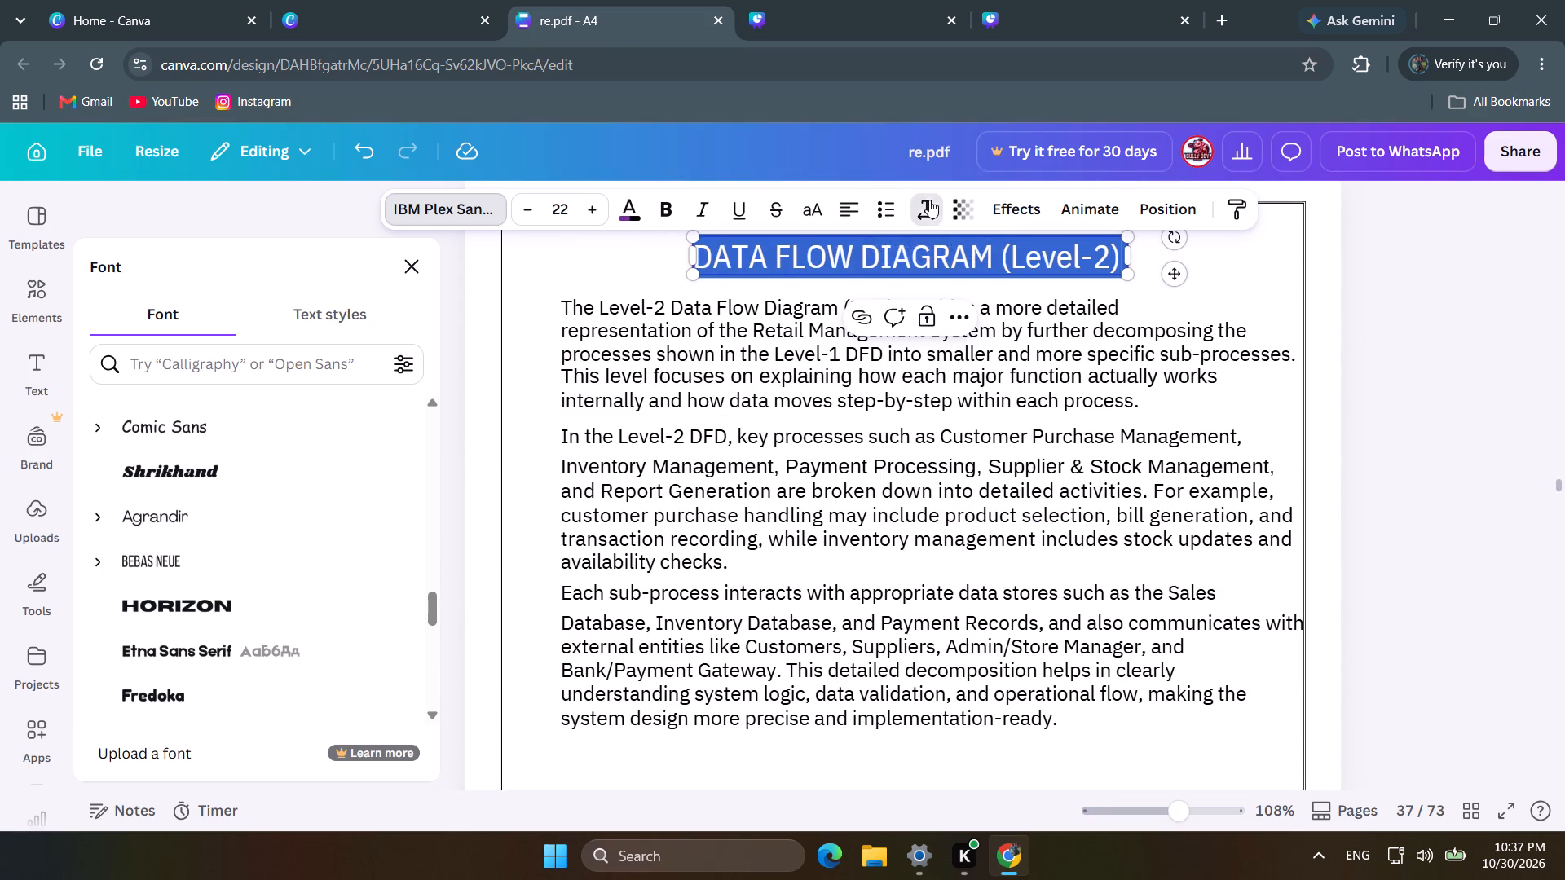
drag(866, 295, 874, 299)
click(1082, 252)
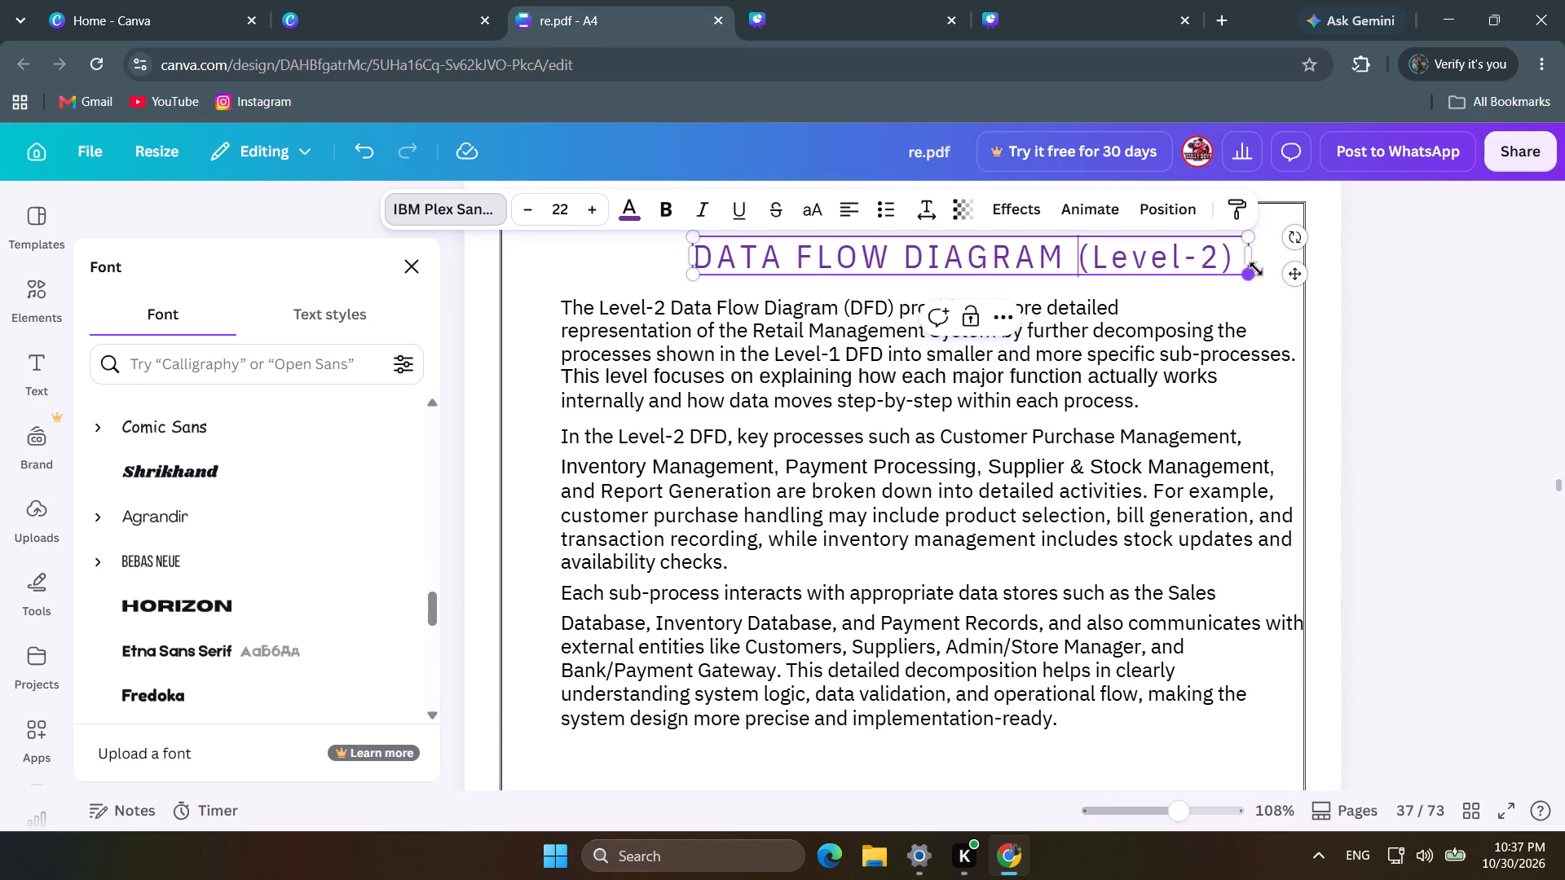
Shift the border frame of page 37 slightly to the right.
drag(1267, 254, 1250, 257)
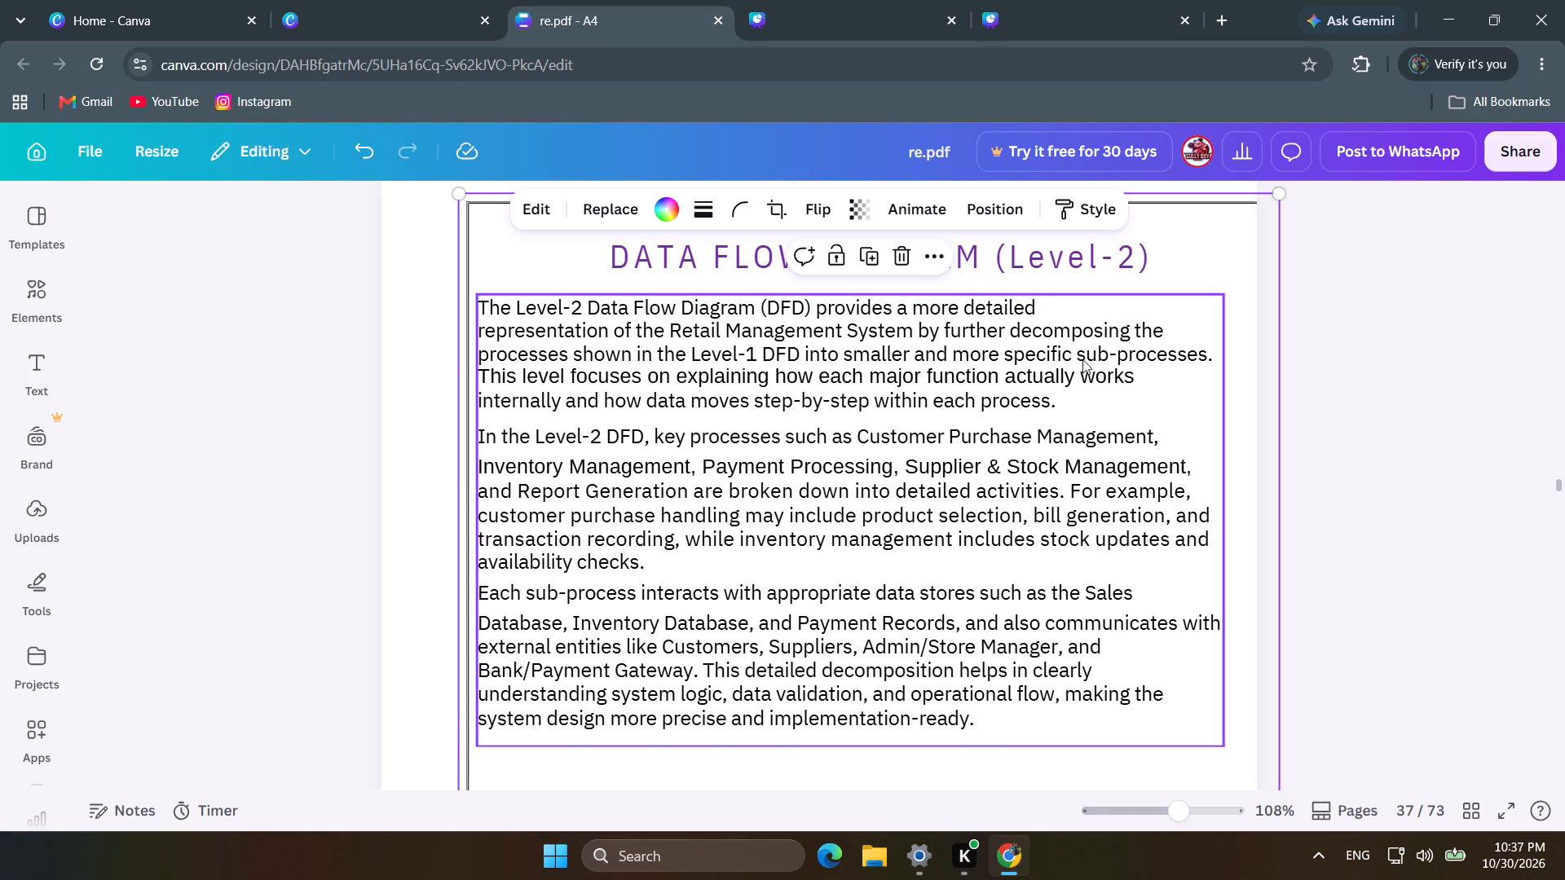
Move both paragraphs under the "ER - DIAGRAM" heading on page 38 slightly left, with the second one also slightly lower.
scroll(1108, 399, down, 3)
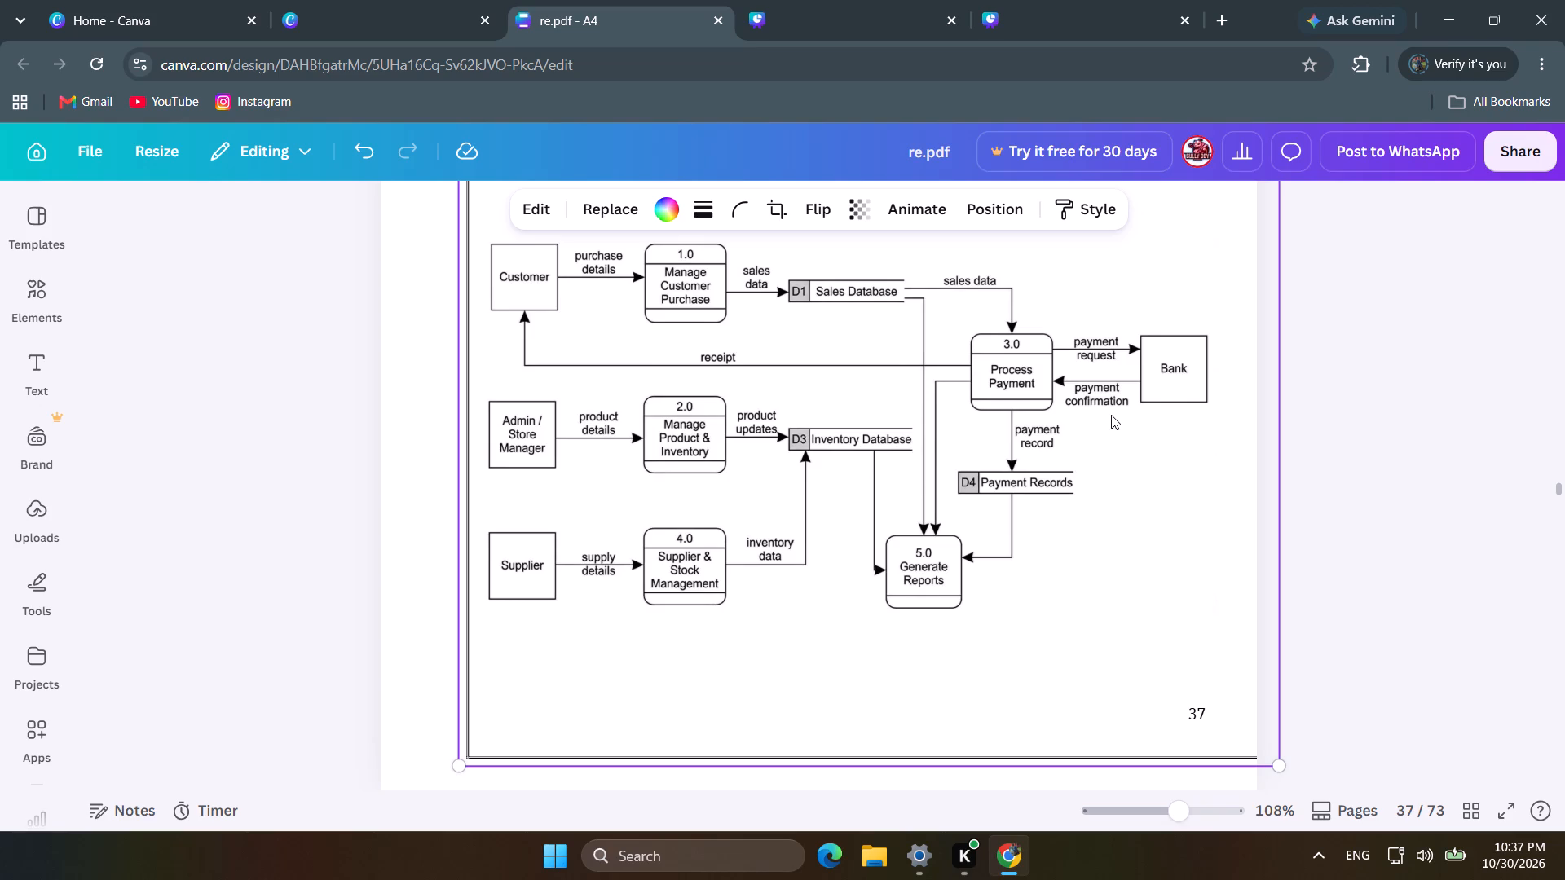
scroll(1079, 405, down, 6)
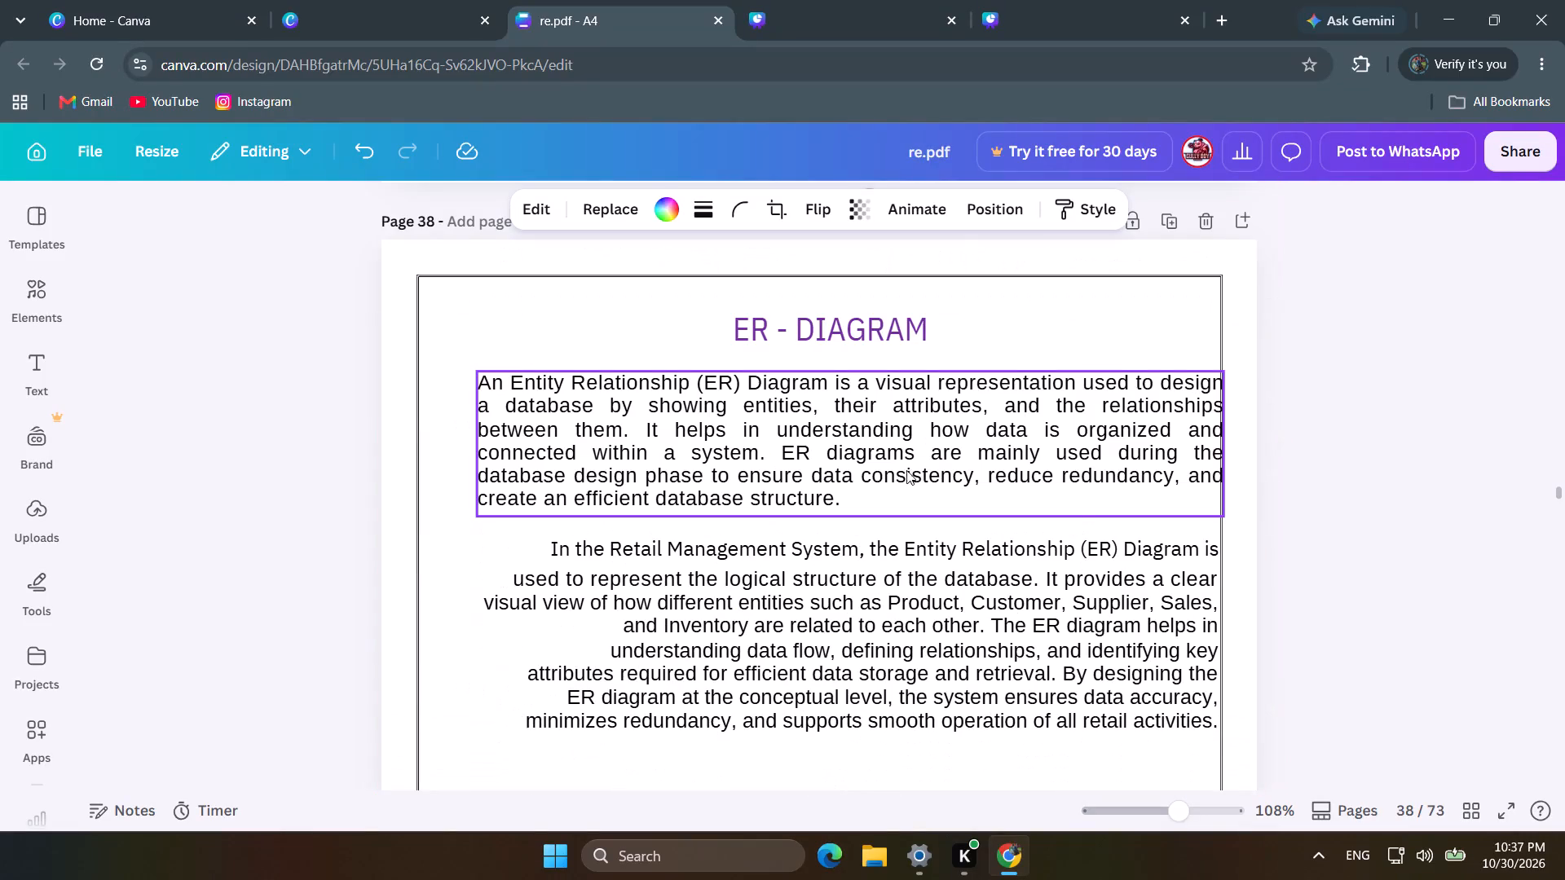
click(833, 416)
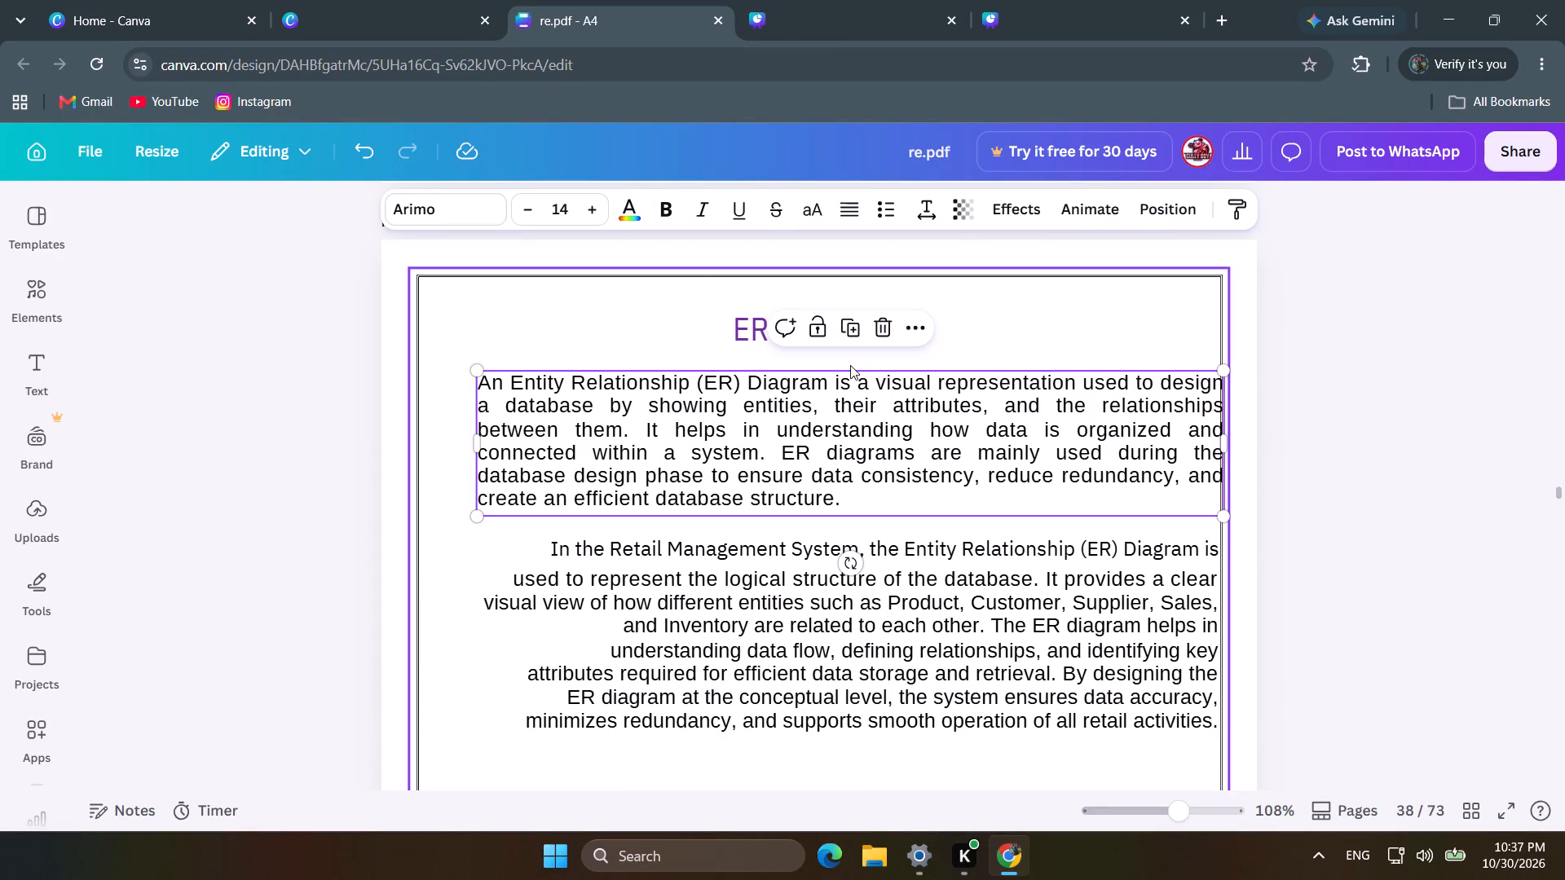
drag(815, 397, 782, 394)
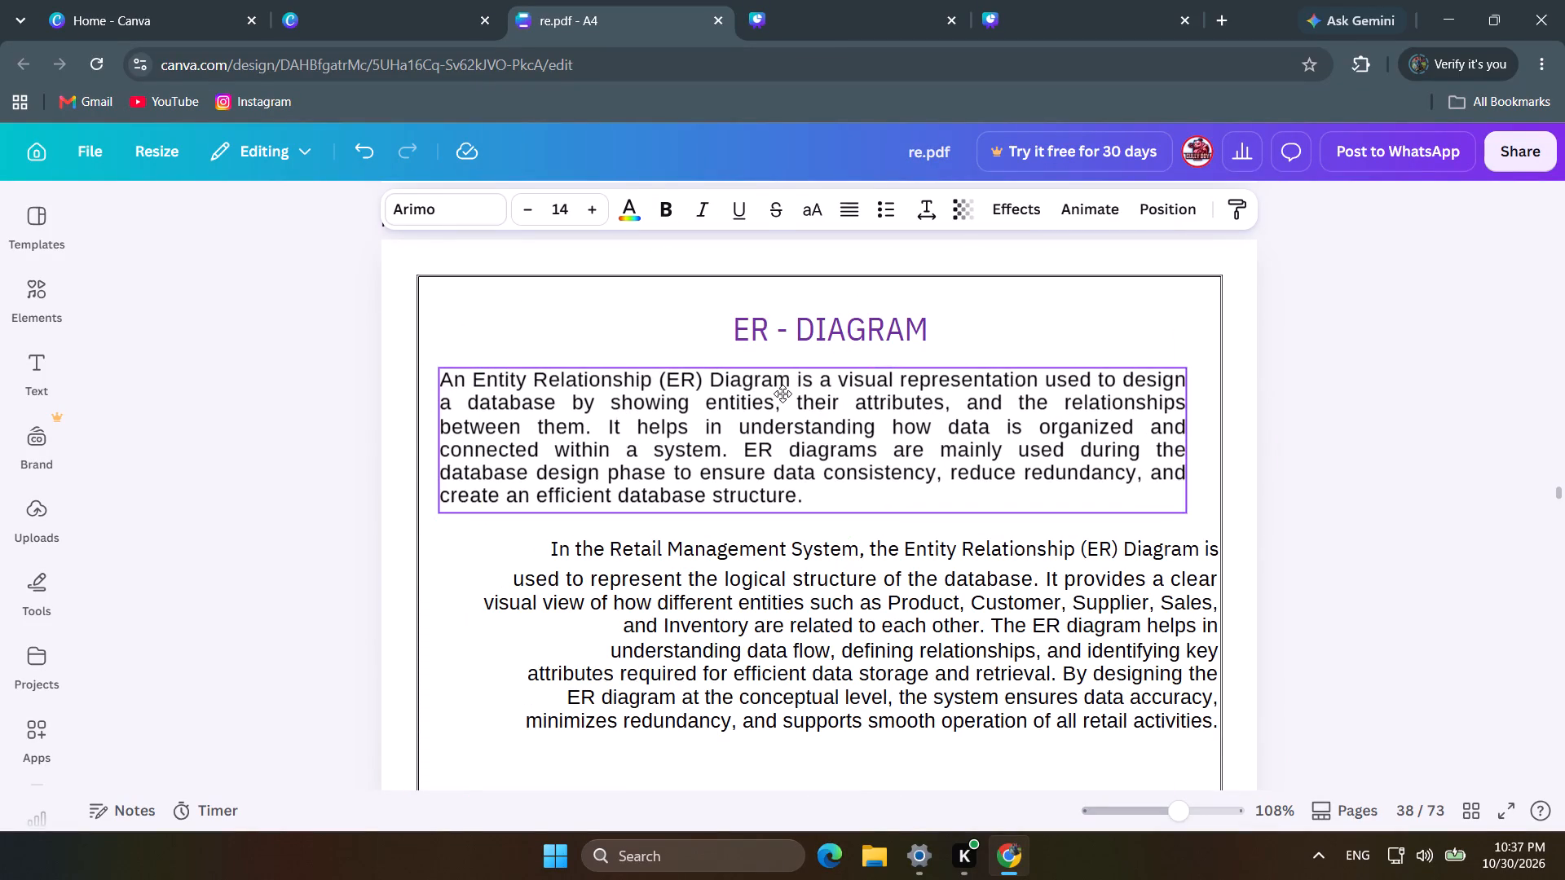
drag(782, 394, 778, 394)
click(881, 603)
drag(881, 603, 840, 601)
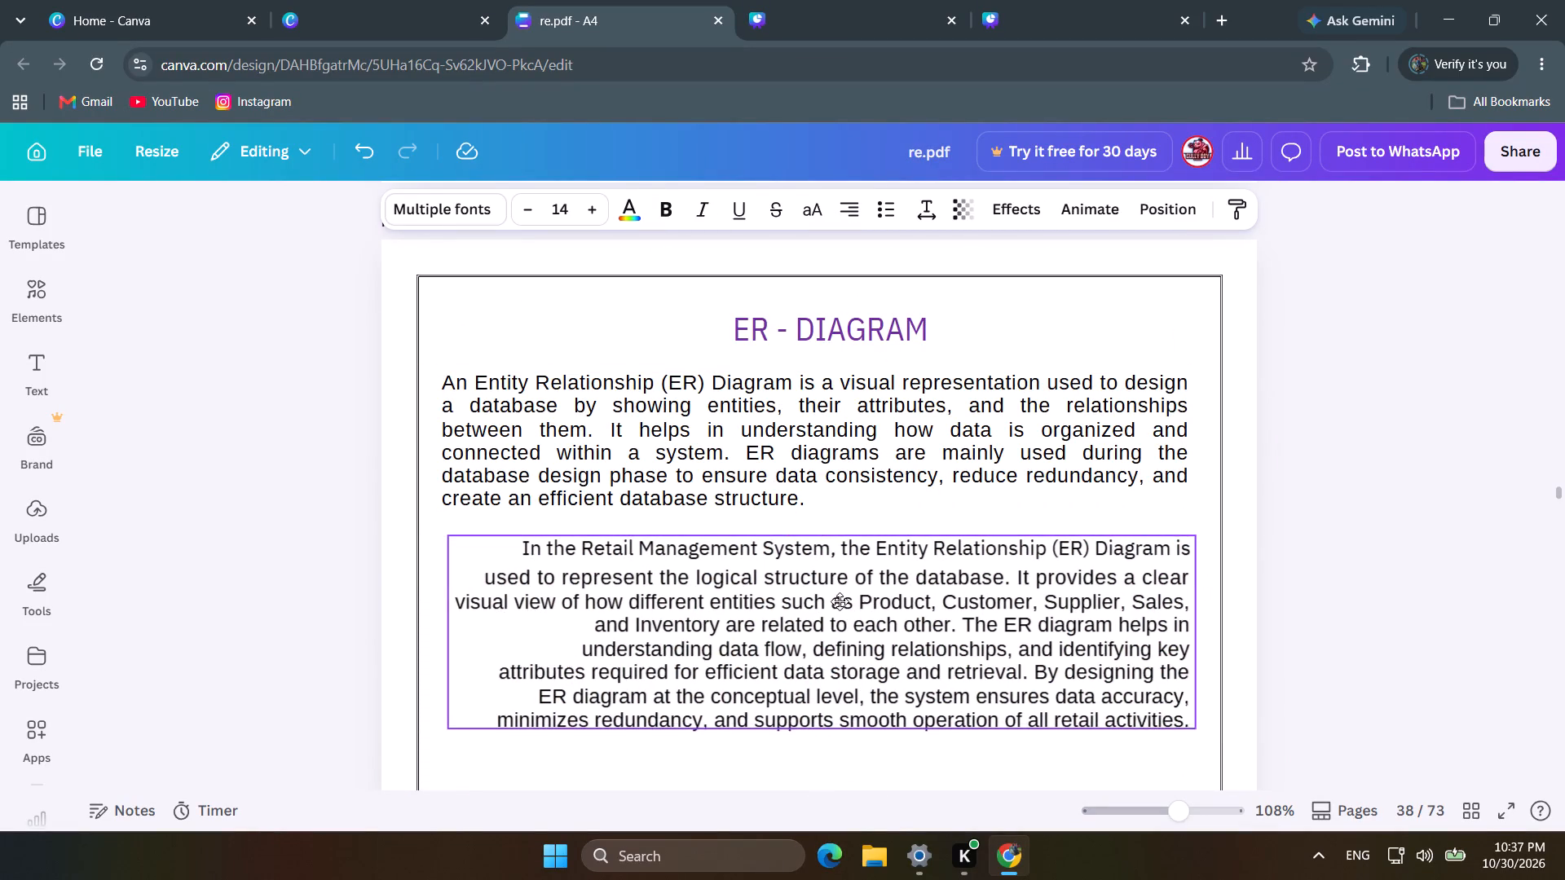
drag(840, 601, 853, 612)
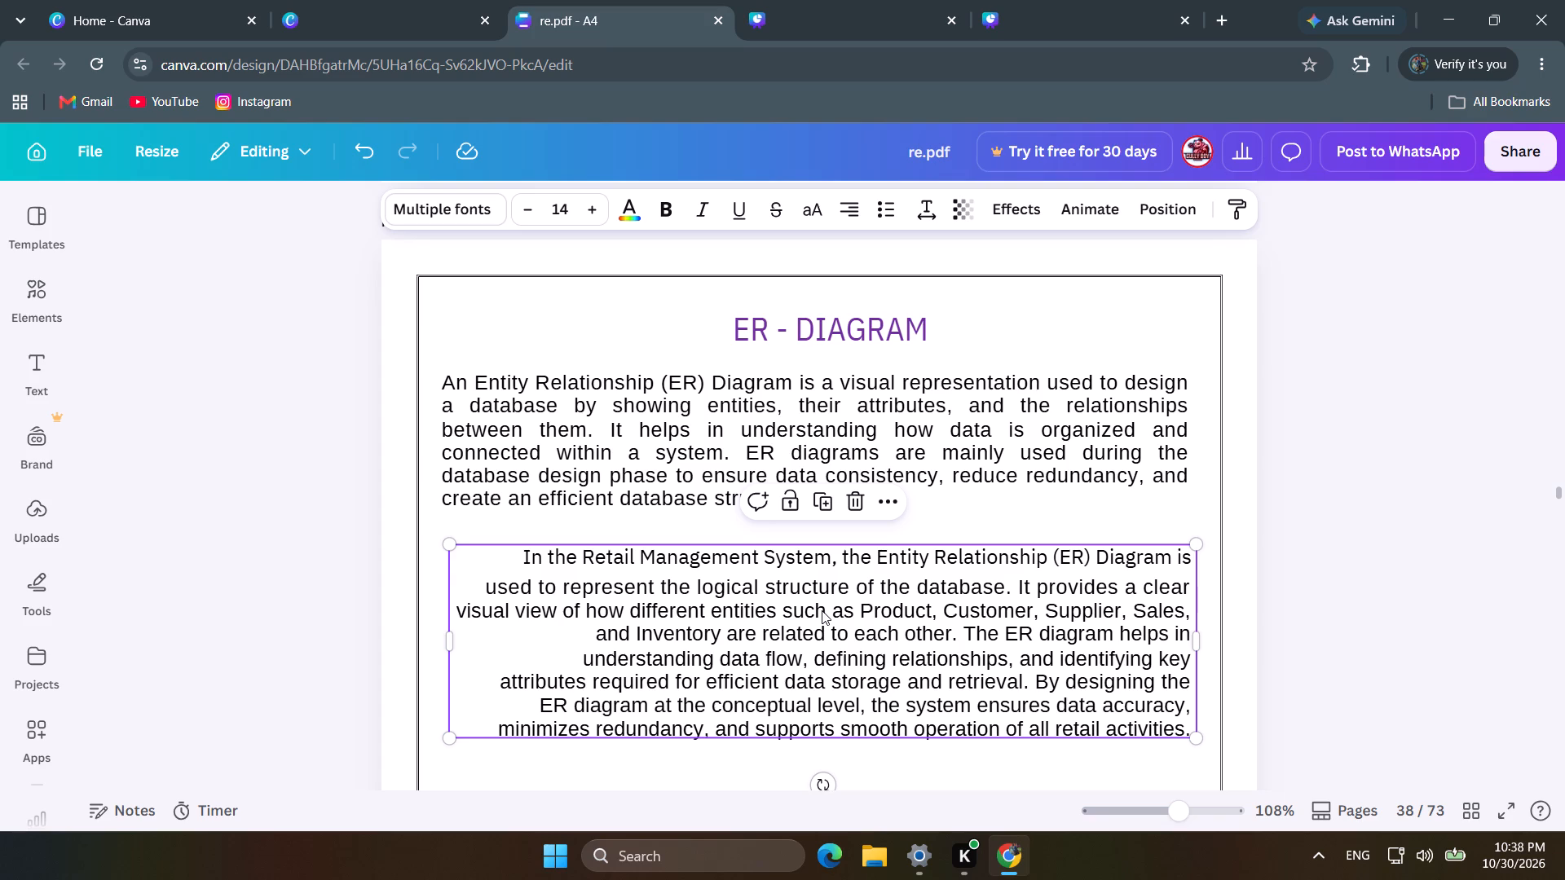
Review the ER diagram, the entity relationships and the database table schema through to the System Overview section on page 42.
scroll(717, 651, down, 3)
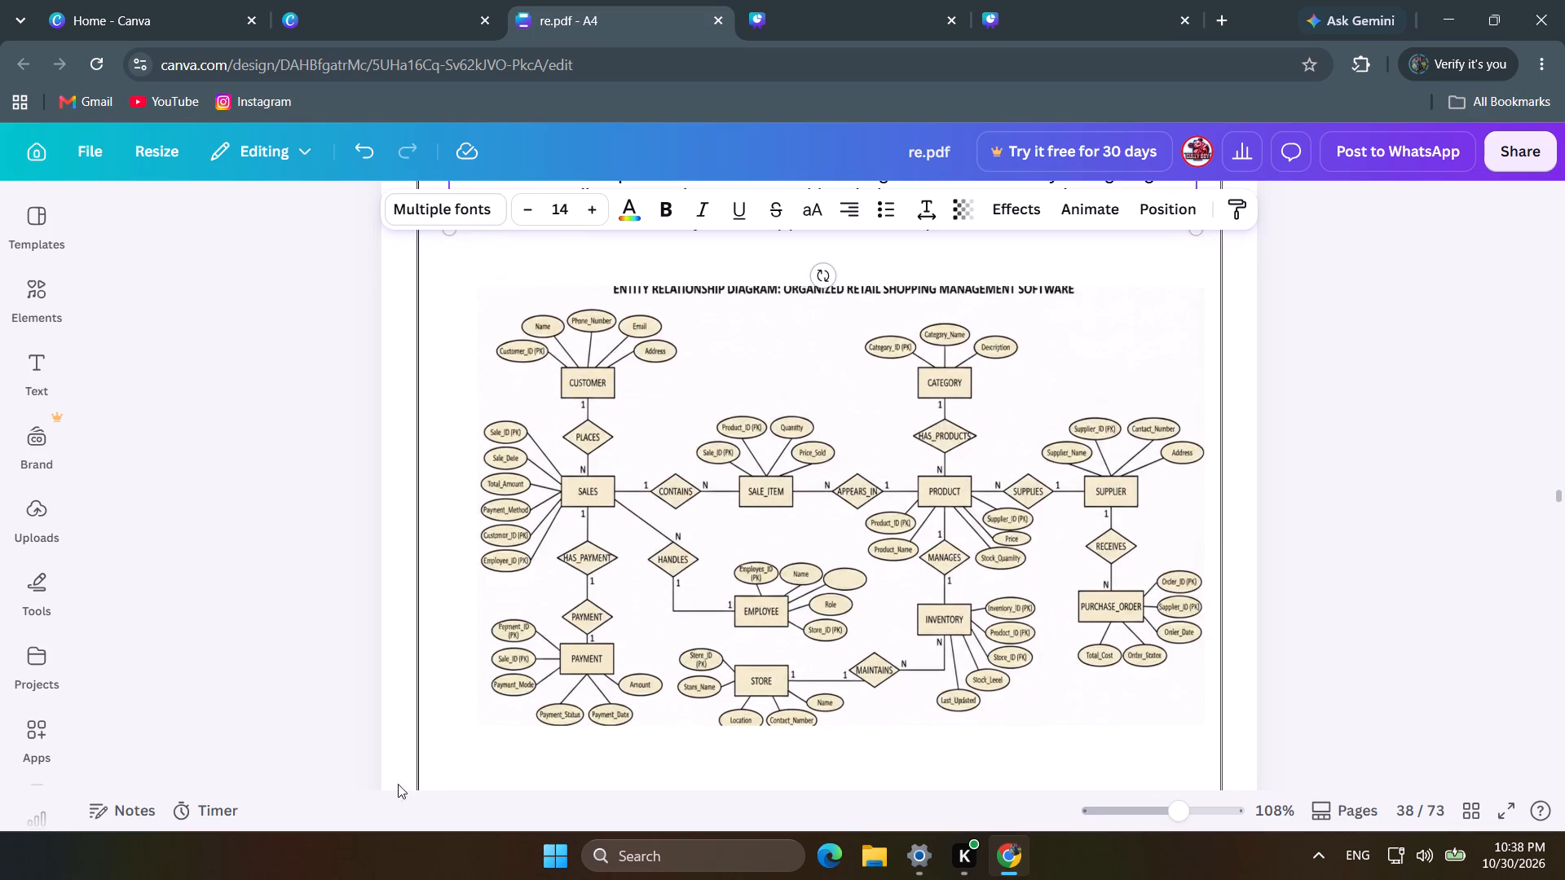
scroll(439, 748, down, 6)
scroll(720, 679, down, 9)
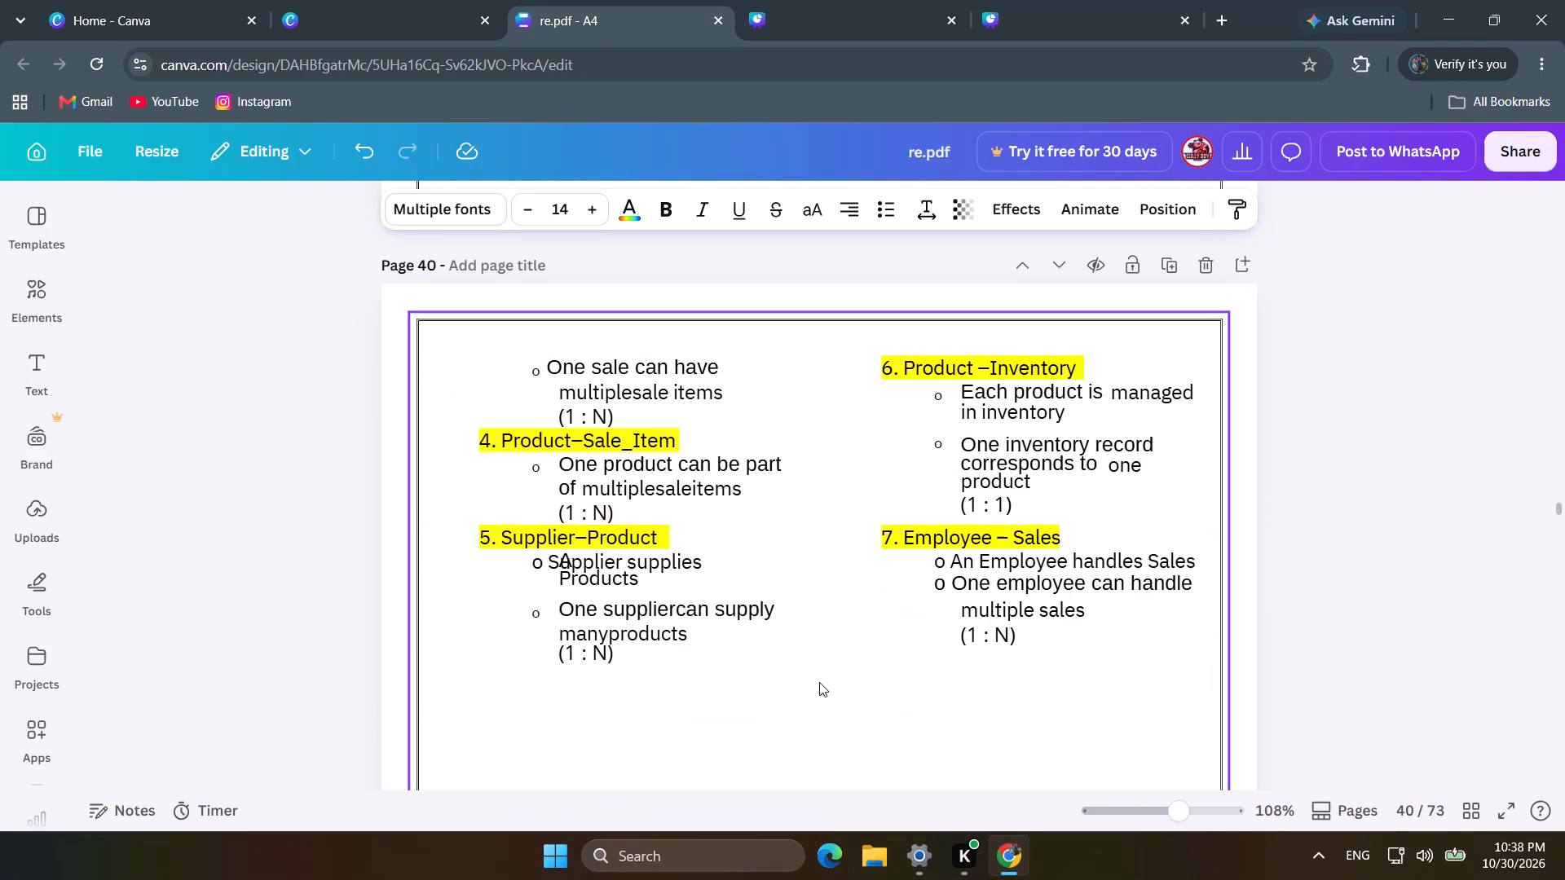
scroll(831, 675, down, 12)
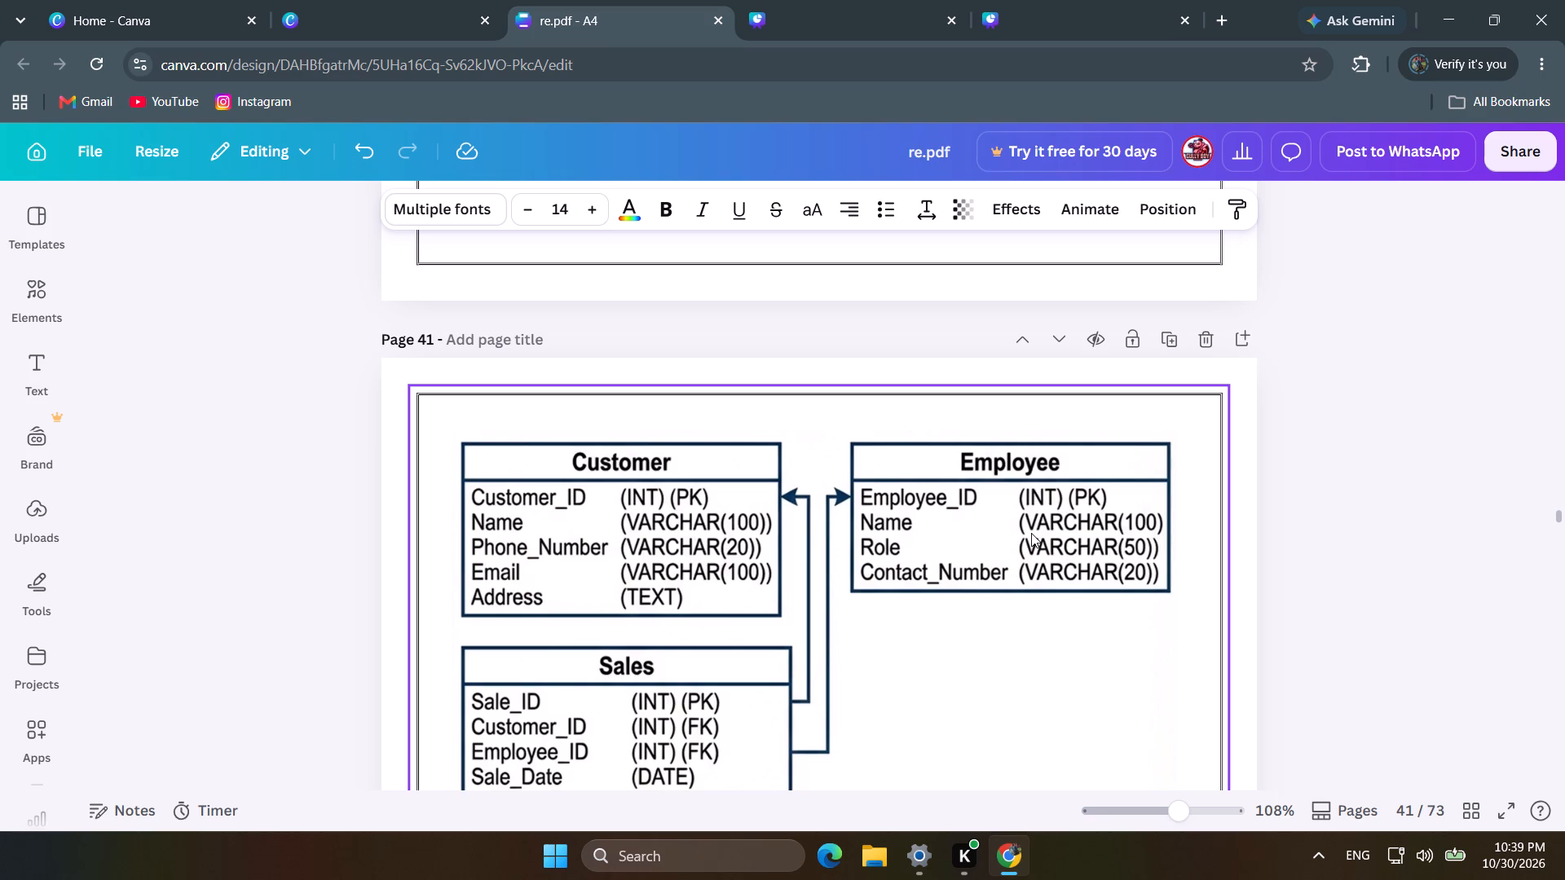
scroll(919, 450, down, 16)
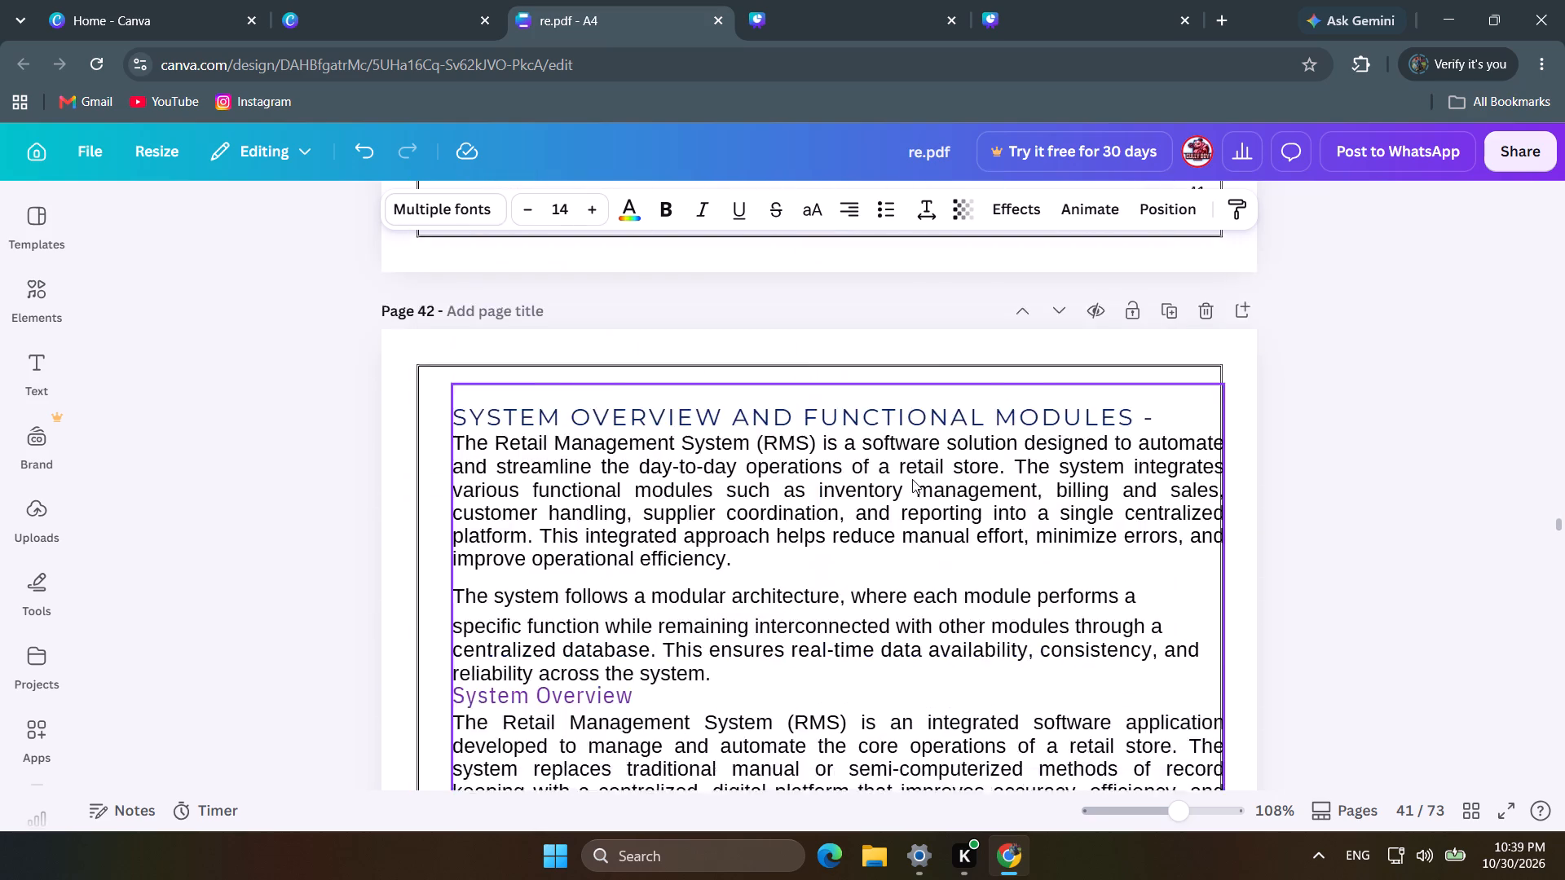
Move the billing and sales flowchart explanation text block on page 48 straight down, leaving its highlight bars in place.
scroll(912, 479, down, 20)
scroll(912, 479, down, 14)
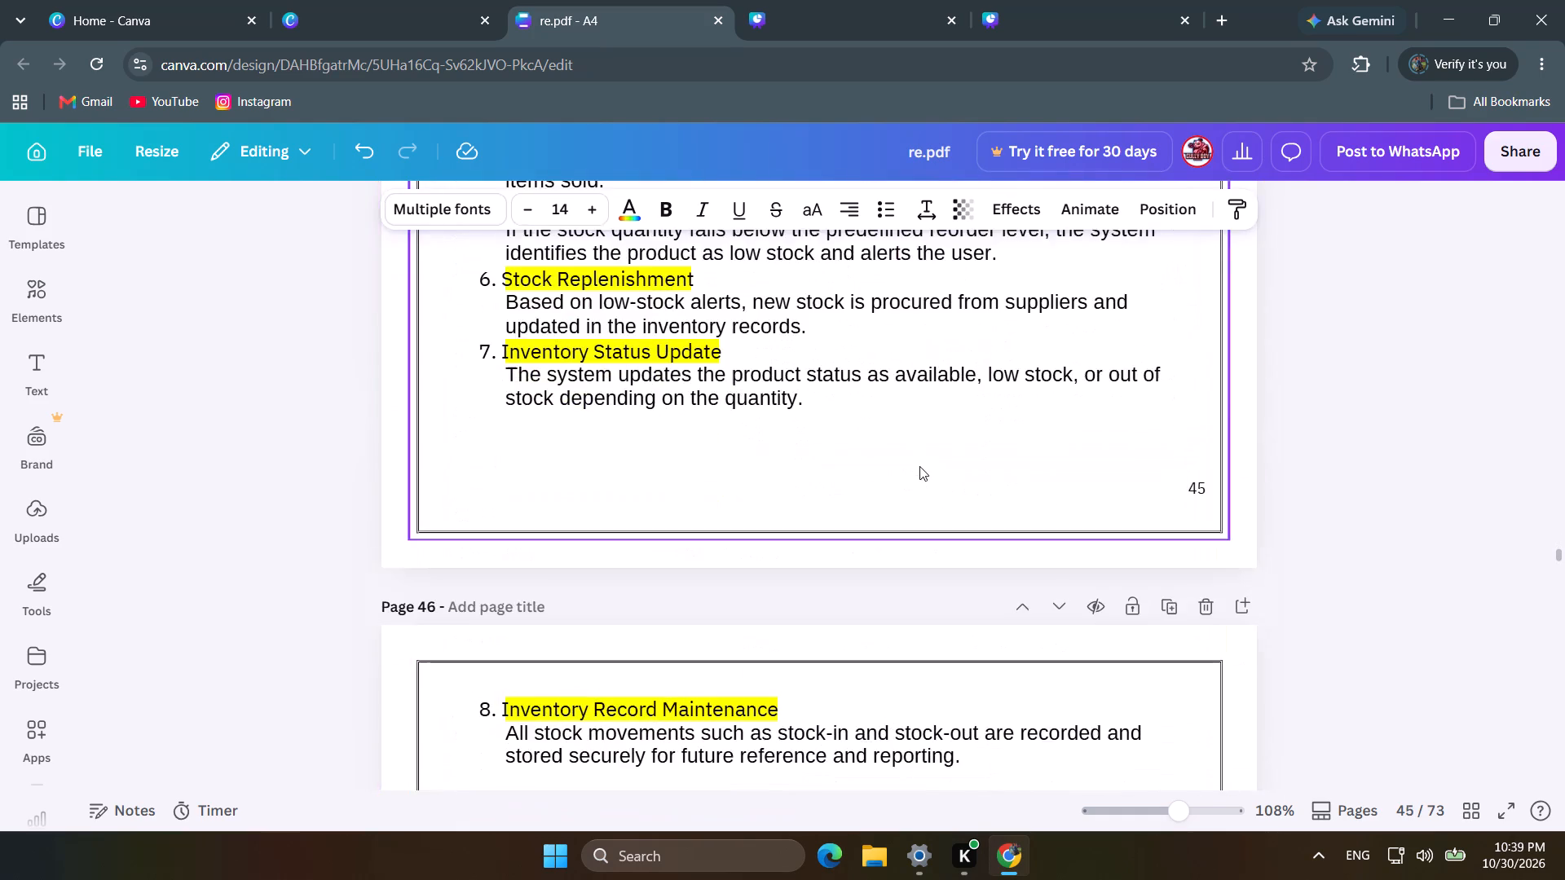
scroll(919, 466, down, 18)
scroll(920, 466, down, 10)
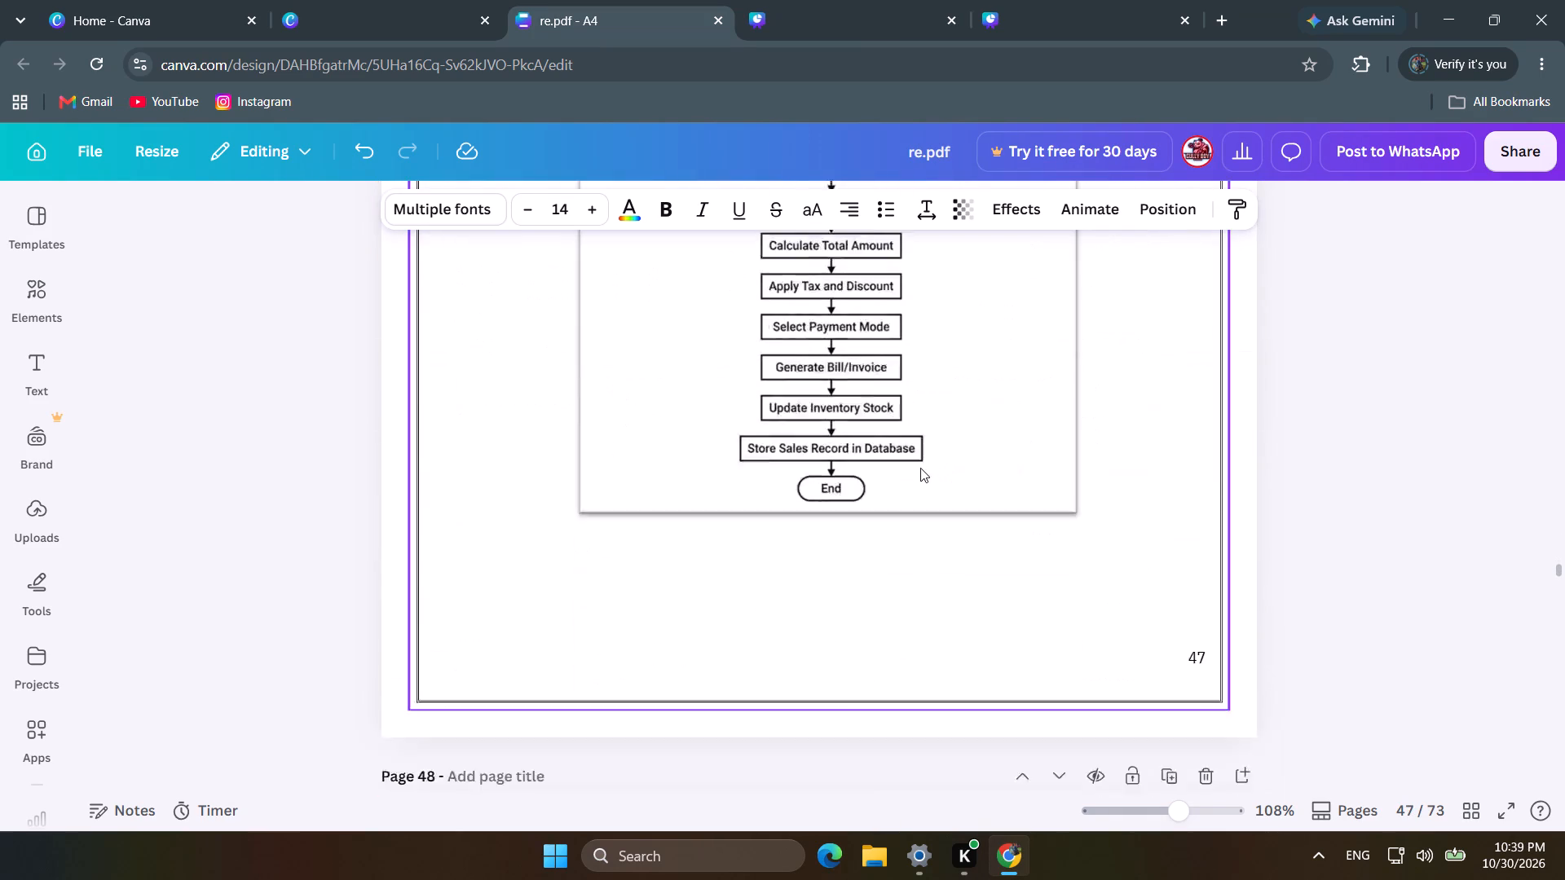
scroll(920, 468, down, 5)
click(924, 387)
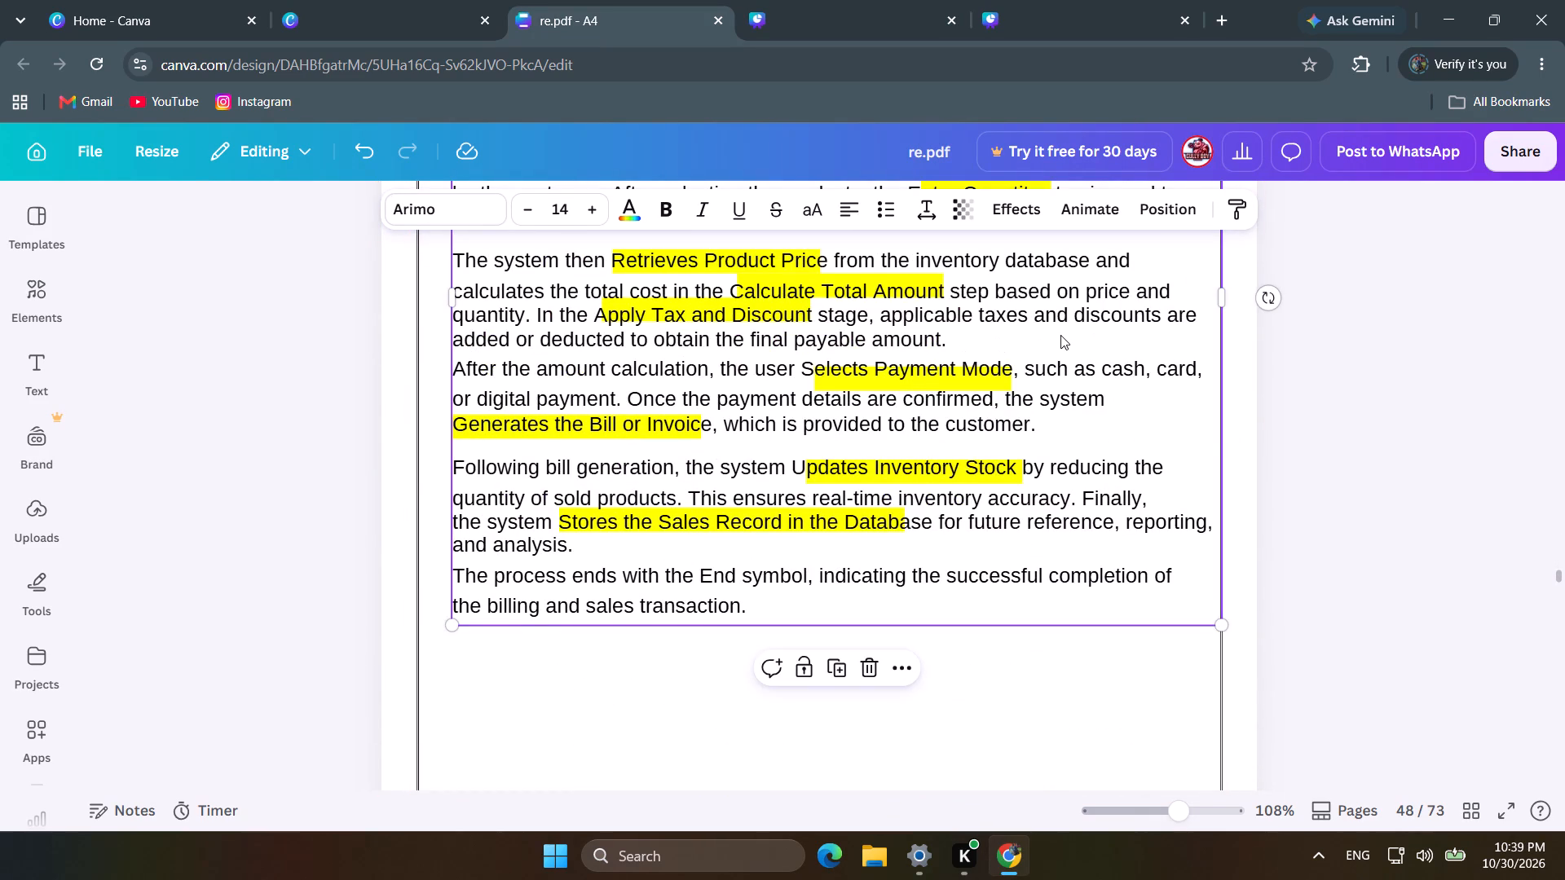
drag(1060, 338, 1057, 460)
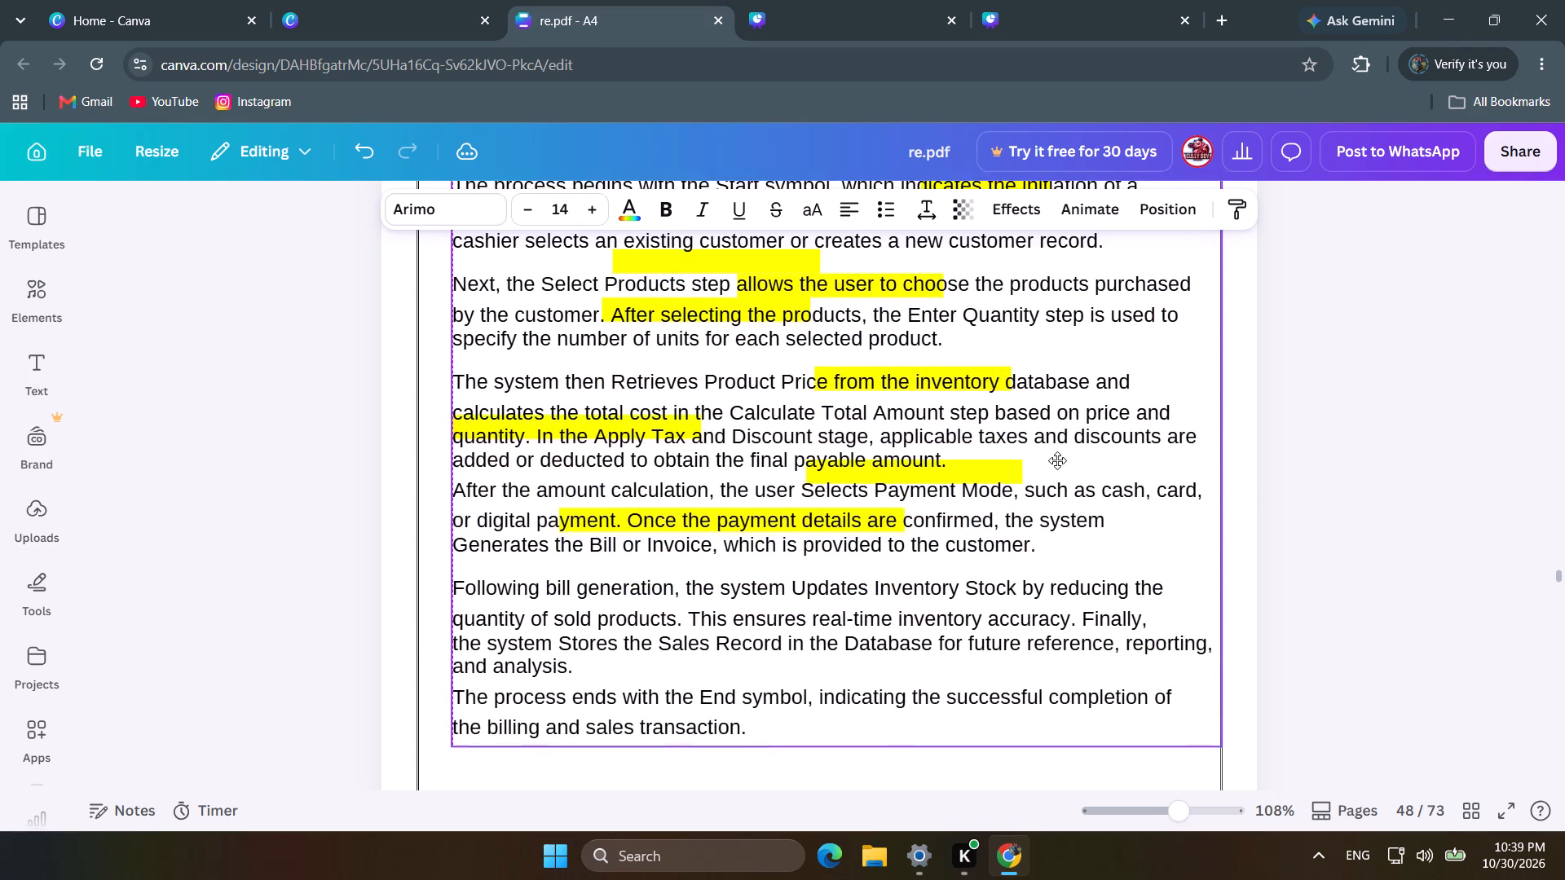
drag(1057, 460, 1056, 460)
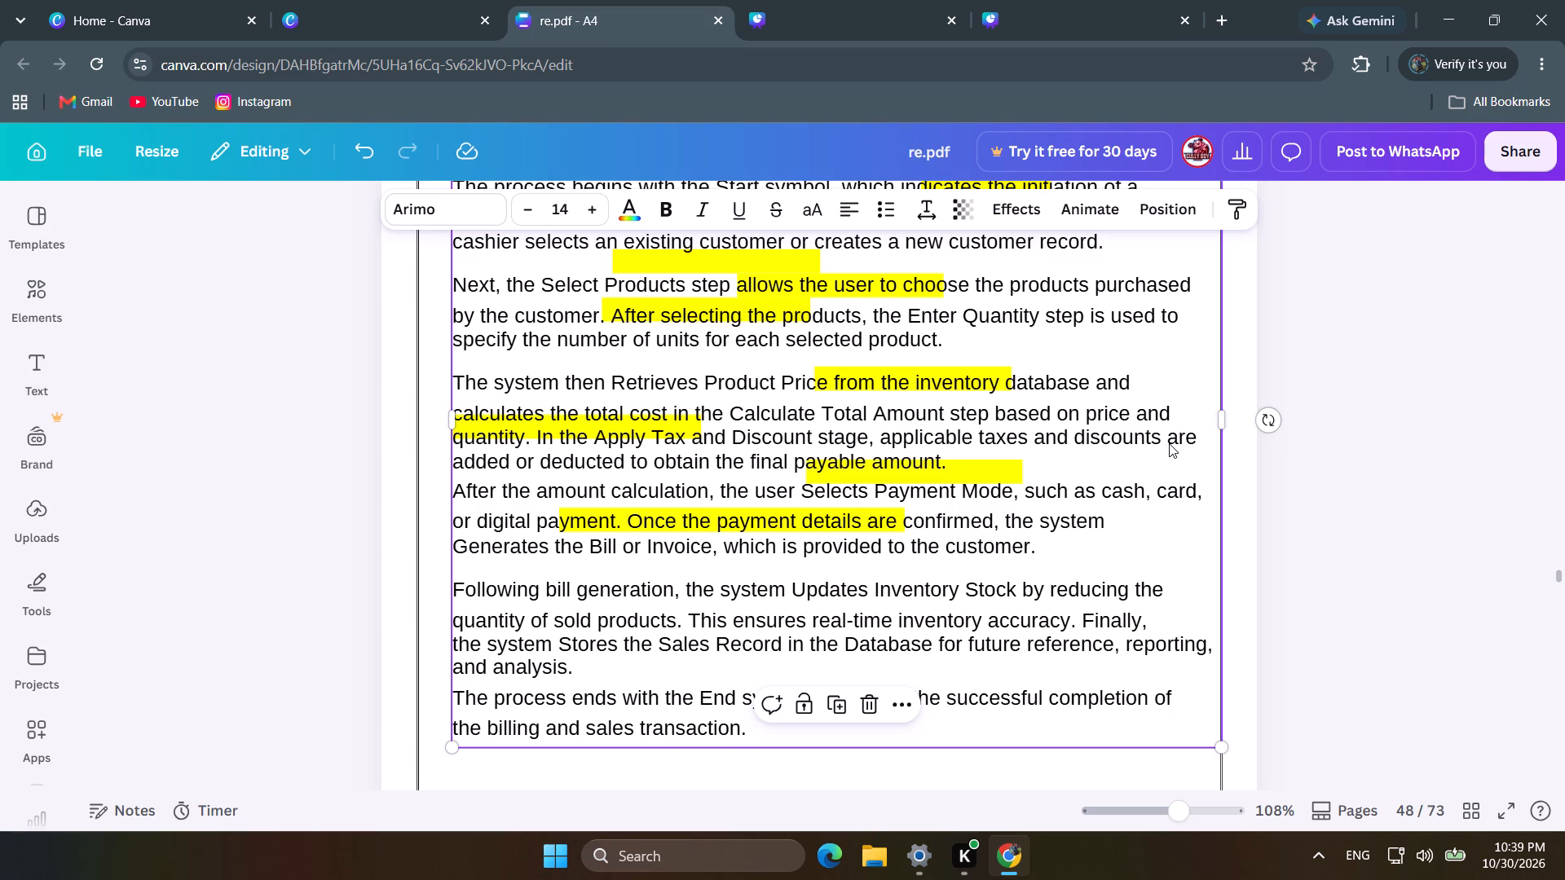
scroll(1169, 455, down, 1)
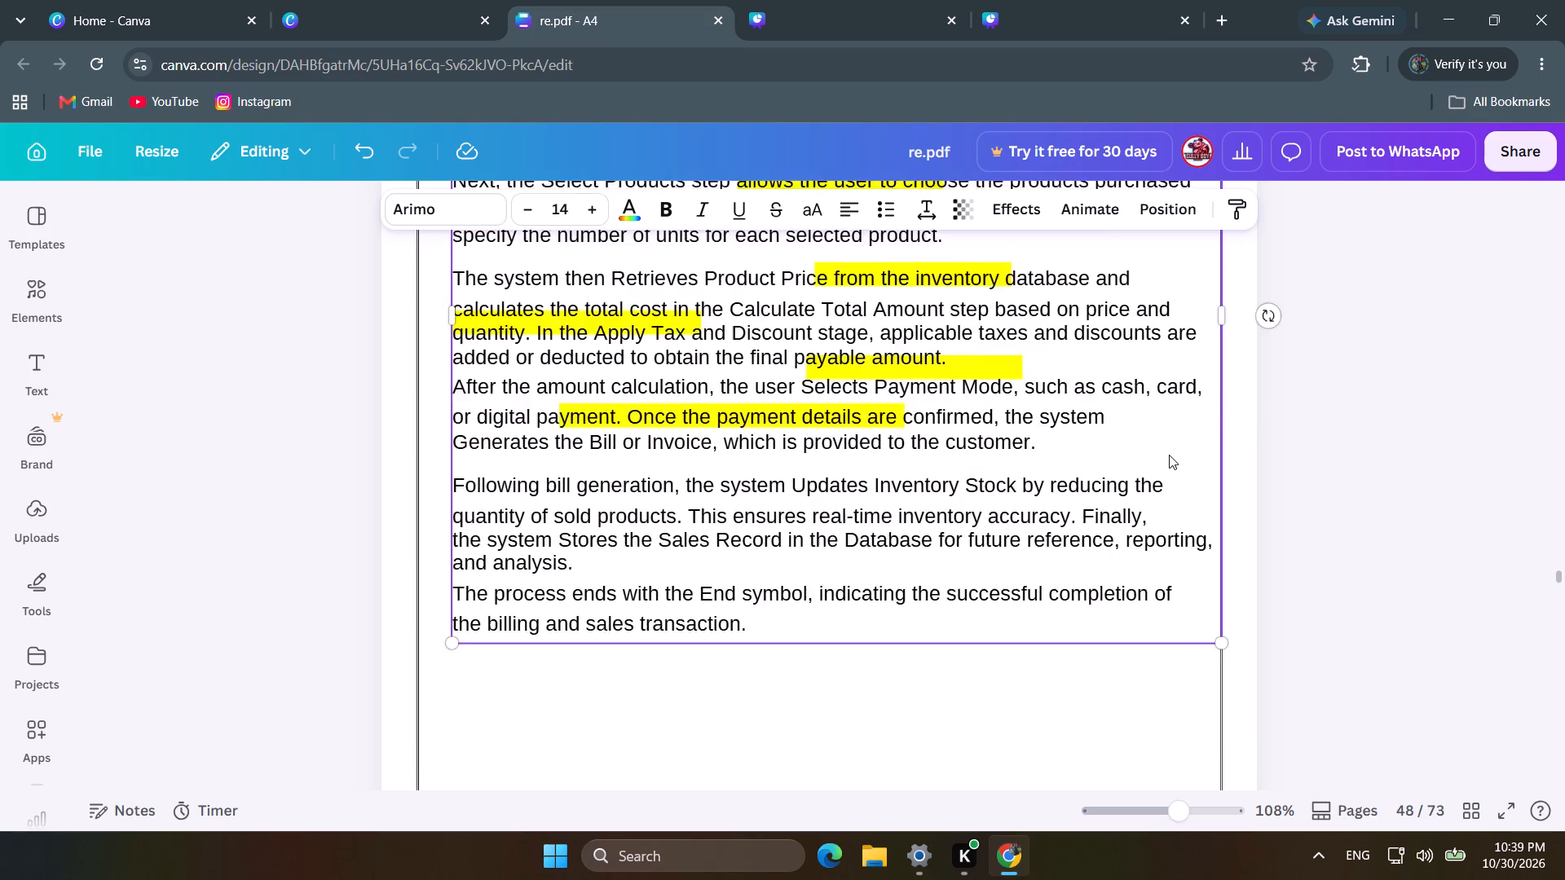
scroll(1169, 455, down, 1)
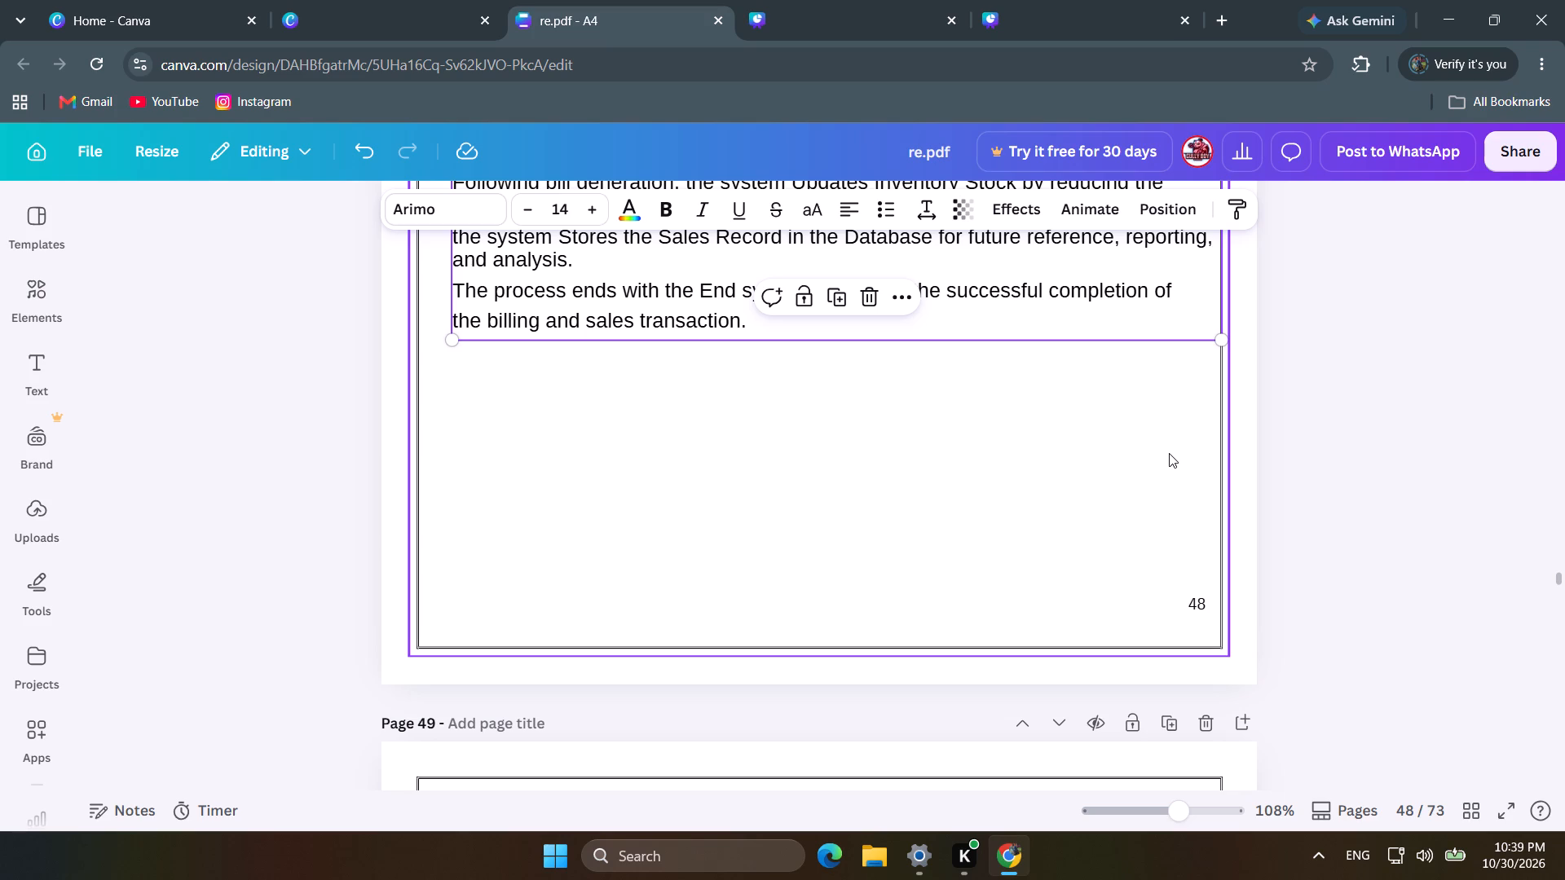
scroll(1169, 453, down, 4)
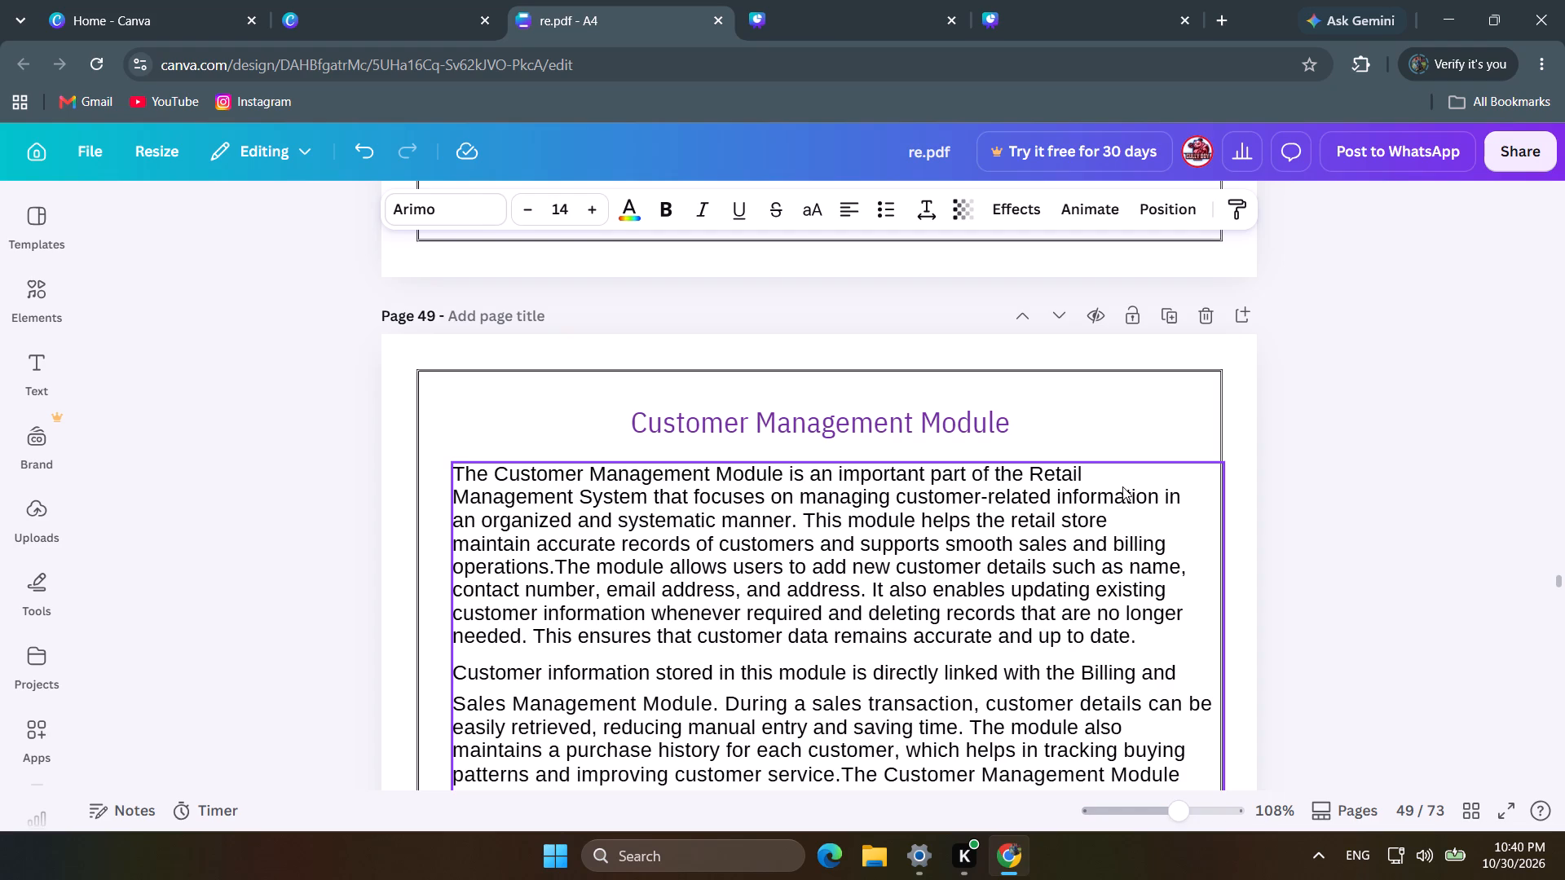
scroll(1126, 487, down, 4)
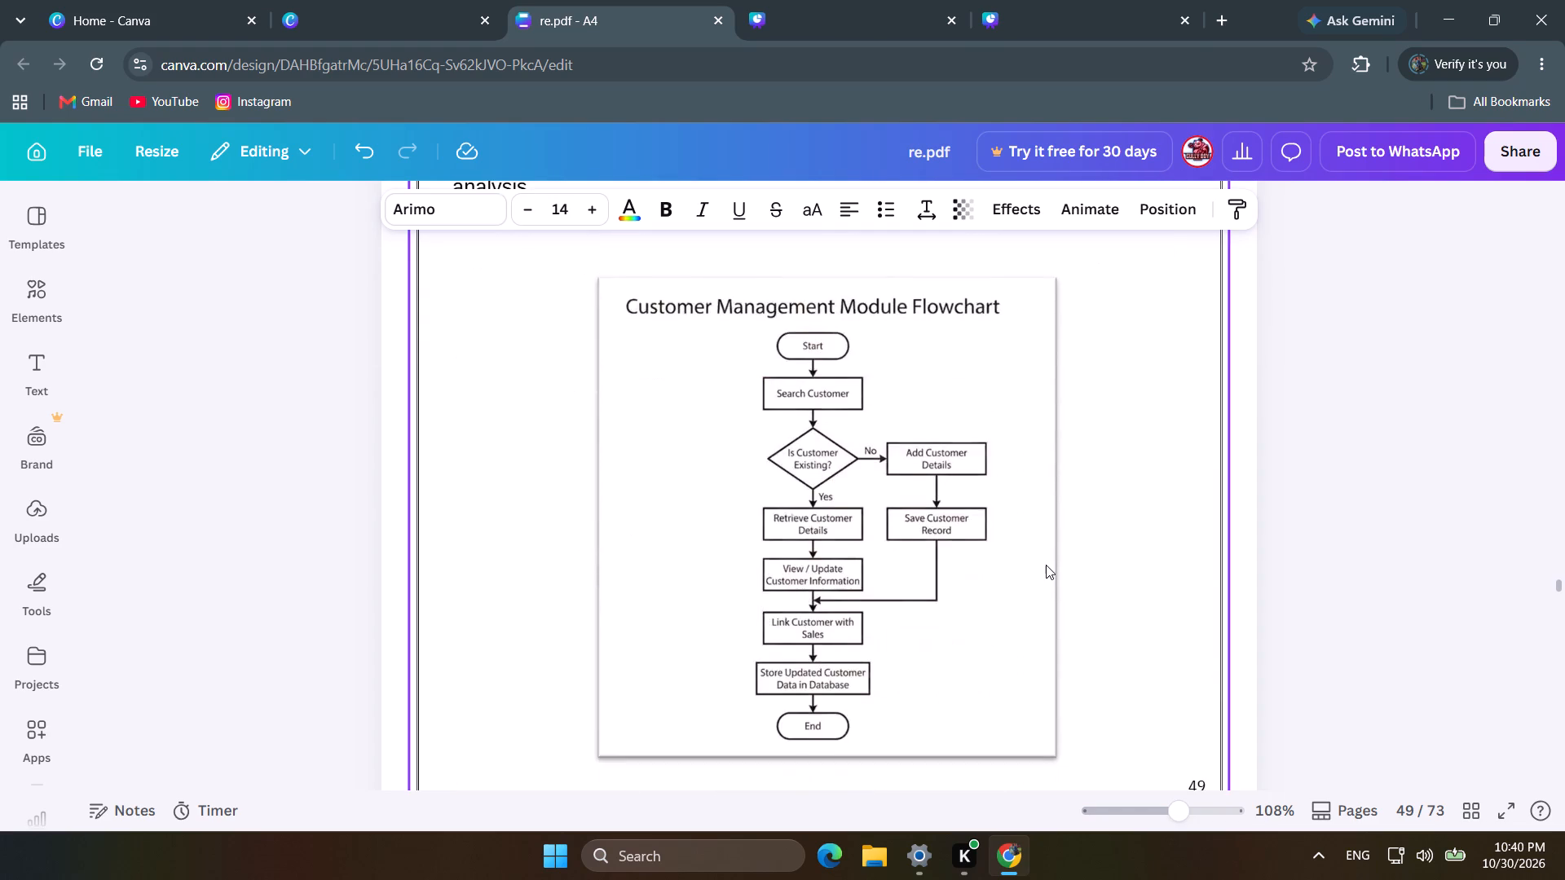
scroll(1046, 565, down, 3)
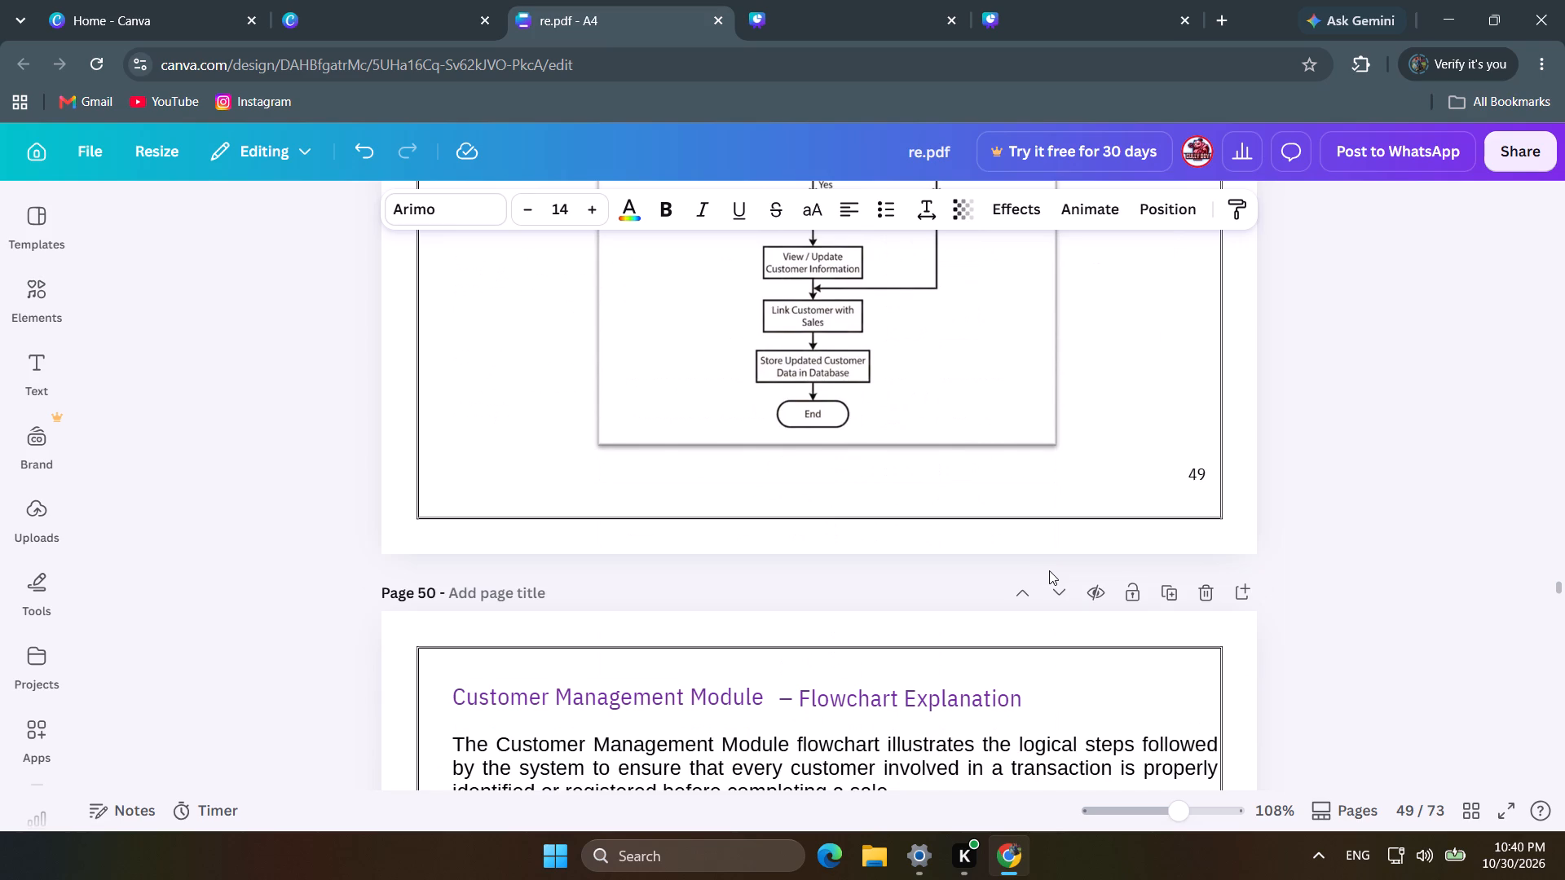
scroll(1164, 684, down, 5)
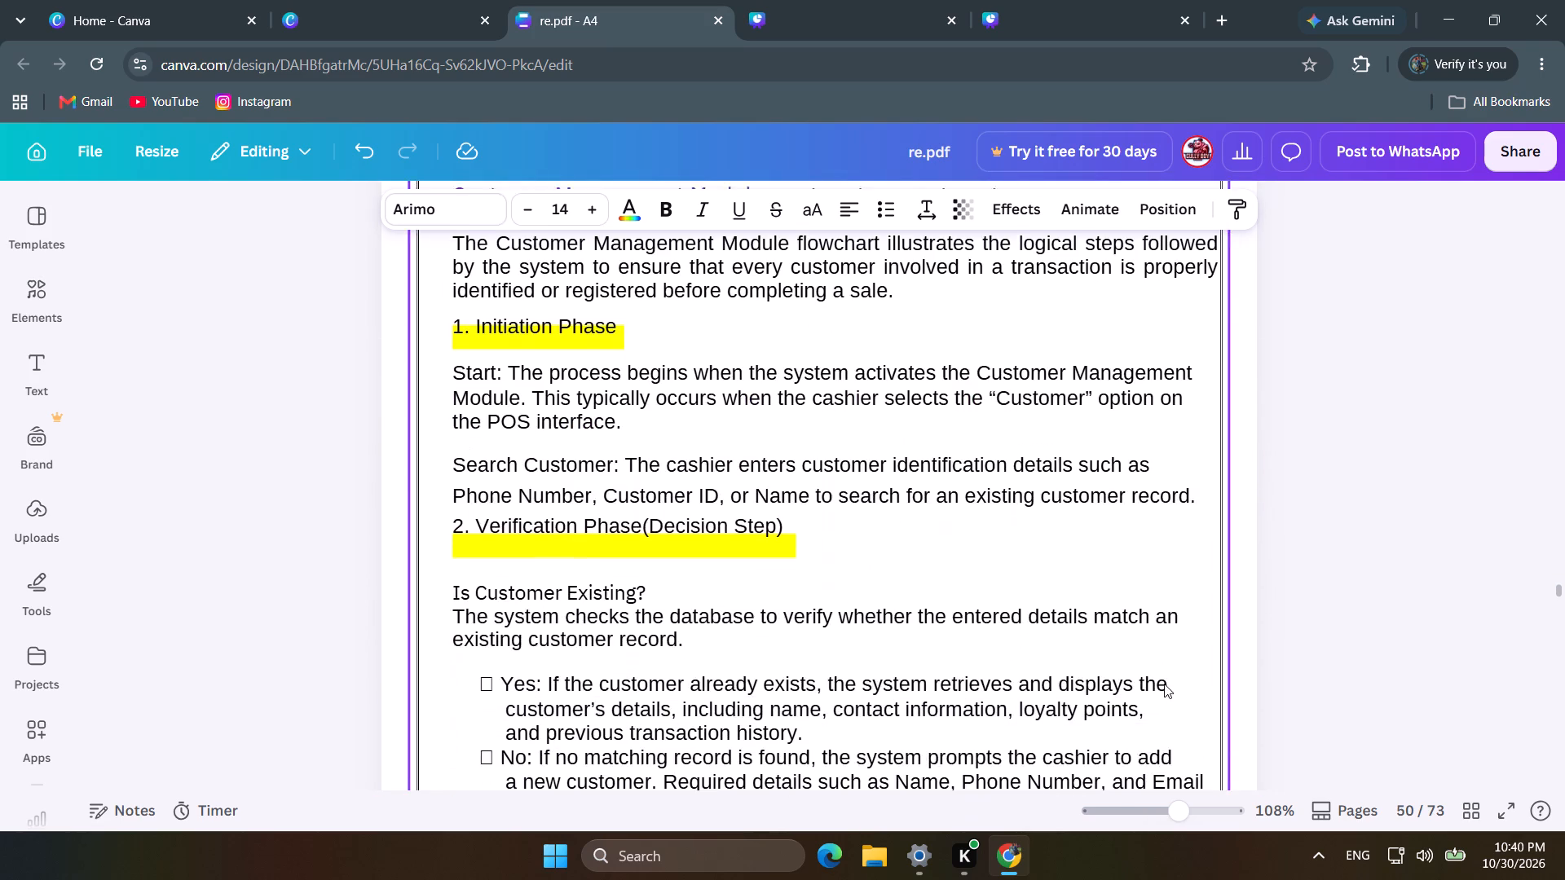
scroll(1151, 668, down, 1)
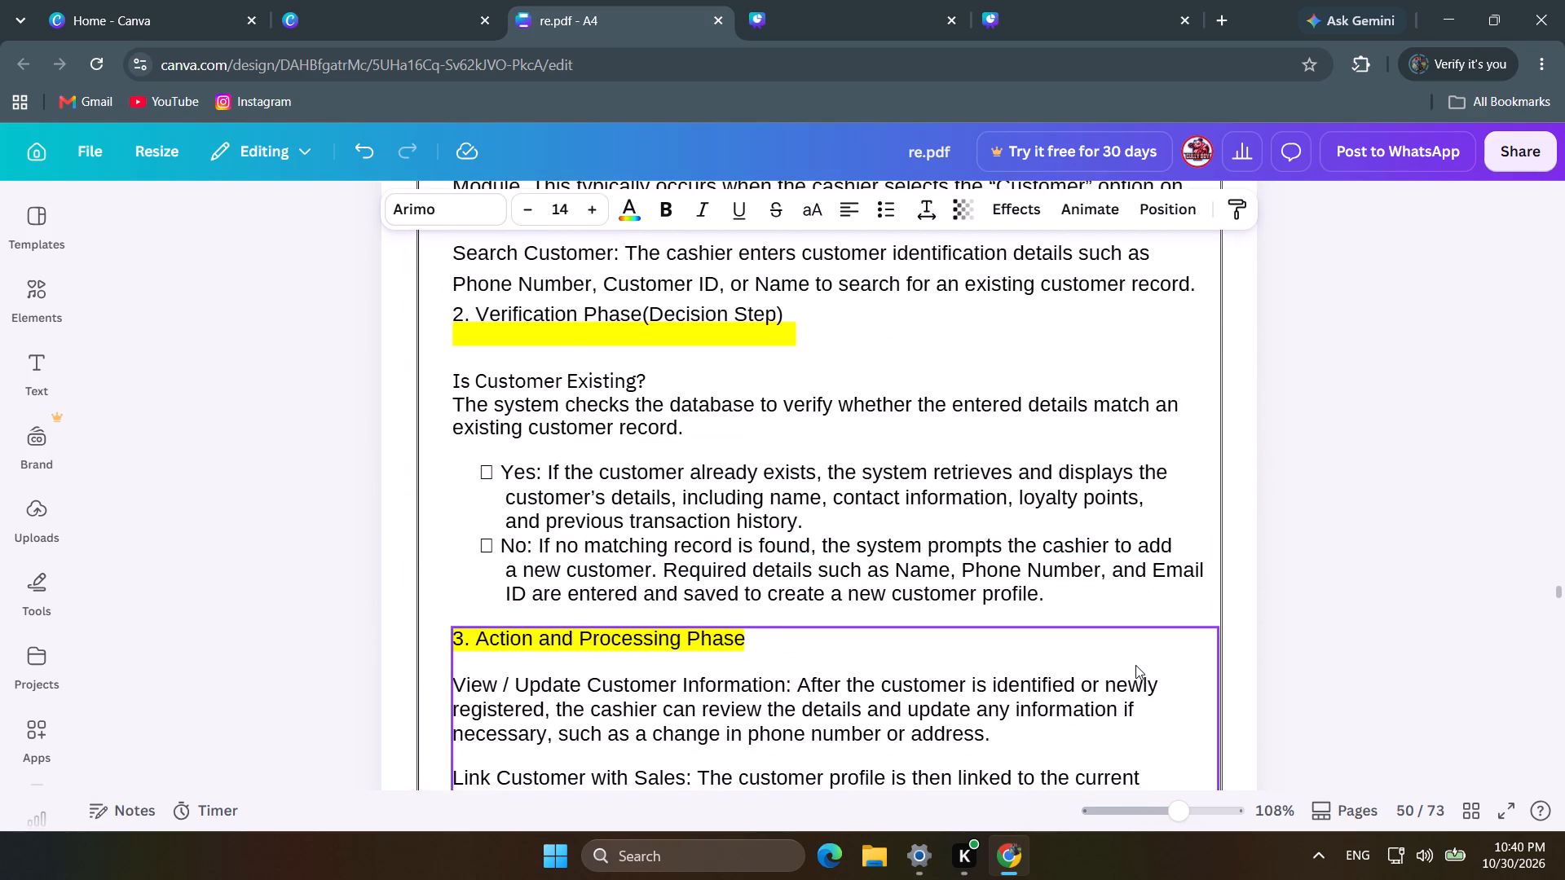
scroll(1135, 665, down, 1)
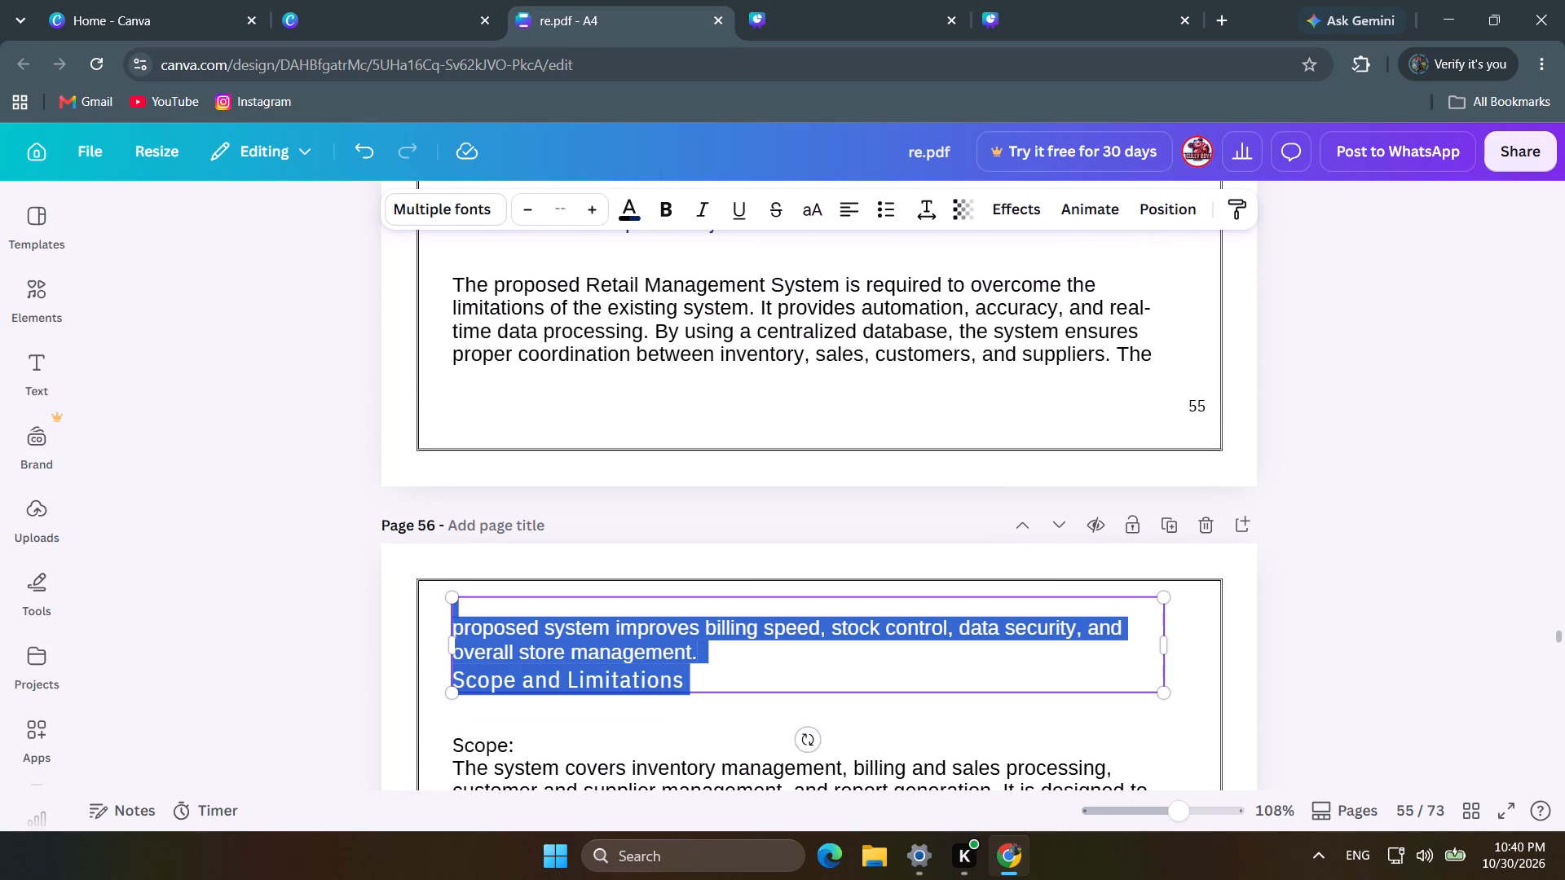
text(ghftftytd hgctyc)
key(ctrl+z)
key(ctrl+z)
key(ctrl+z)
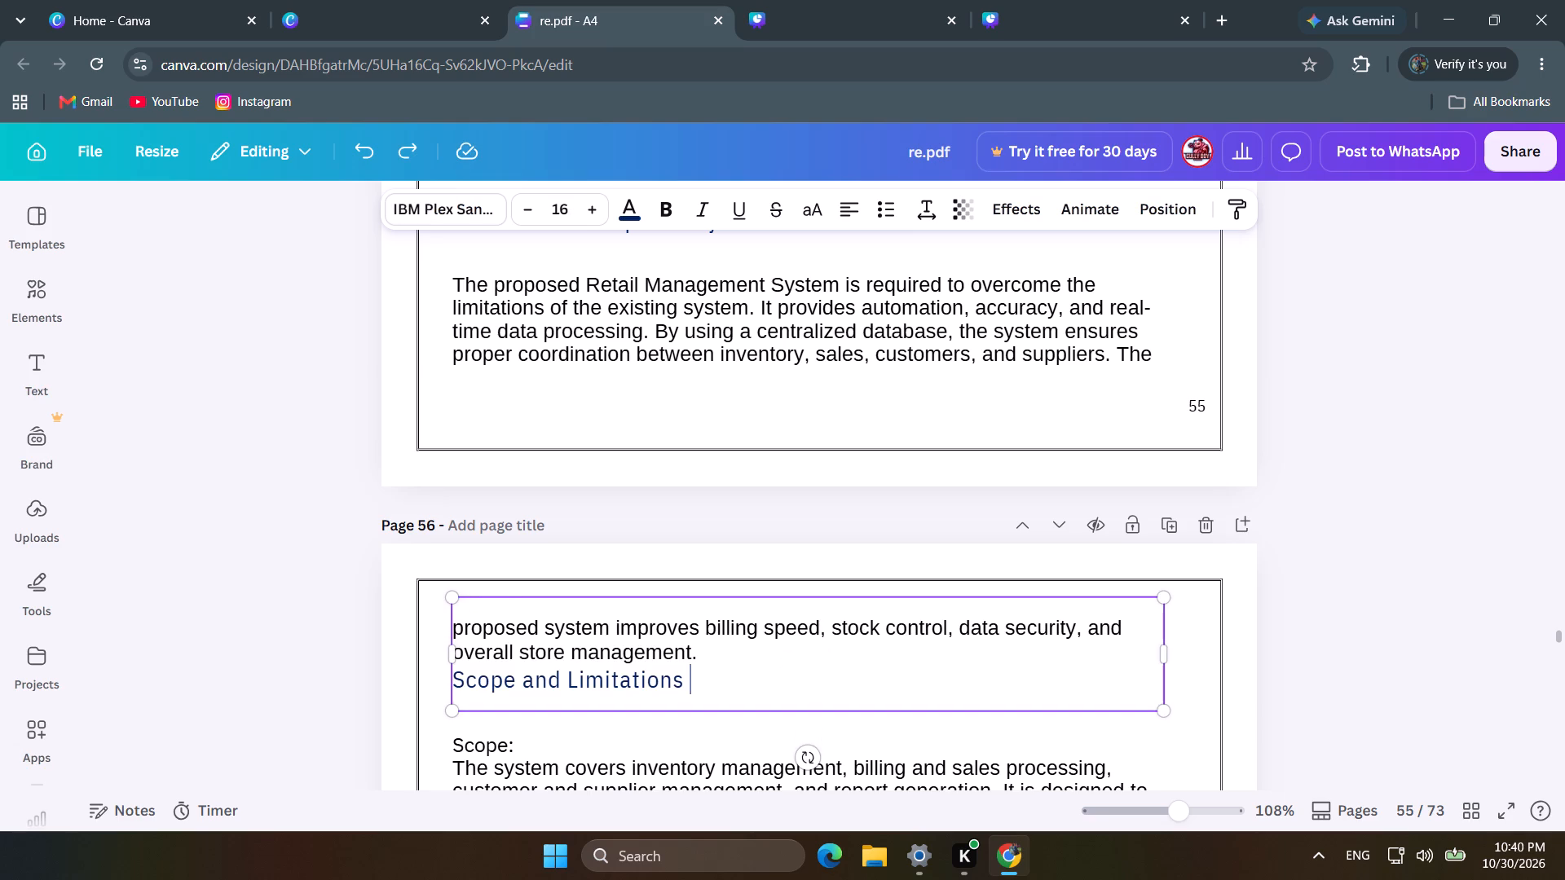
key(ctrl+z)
Review the functional and non-functional requirements through to Feasibility Analysis on page 60, and go back to System Analysis on page 55.
scroll(875, 789, down, 2)
scroll(767, 749, down, 3)
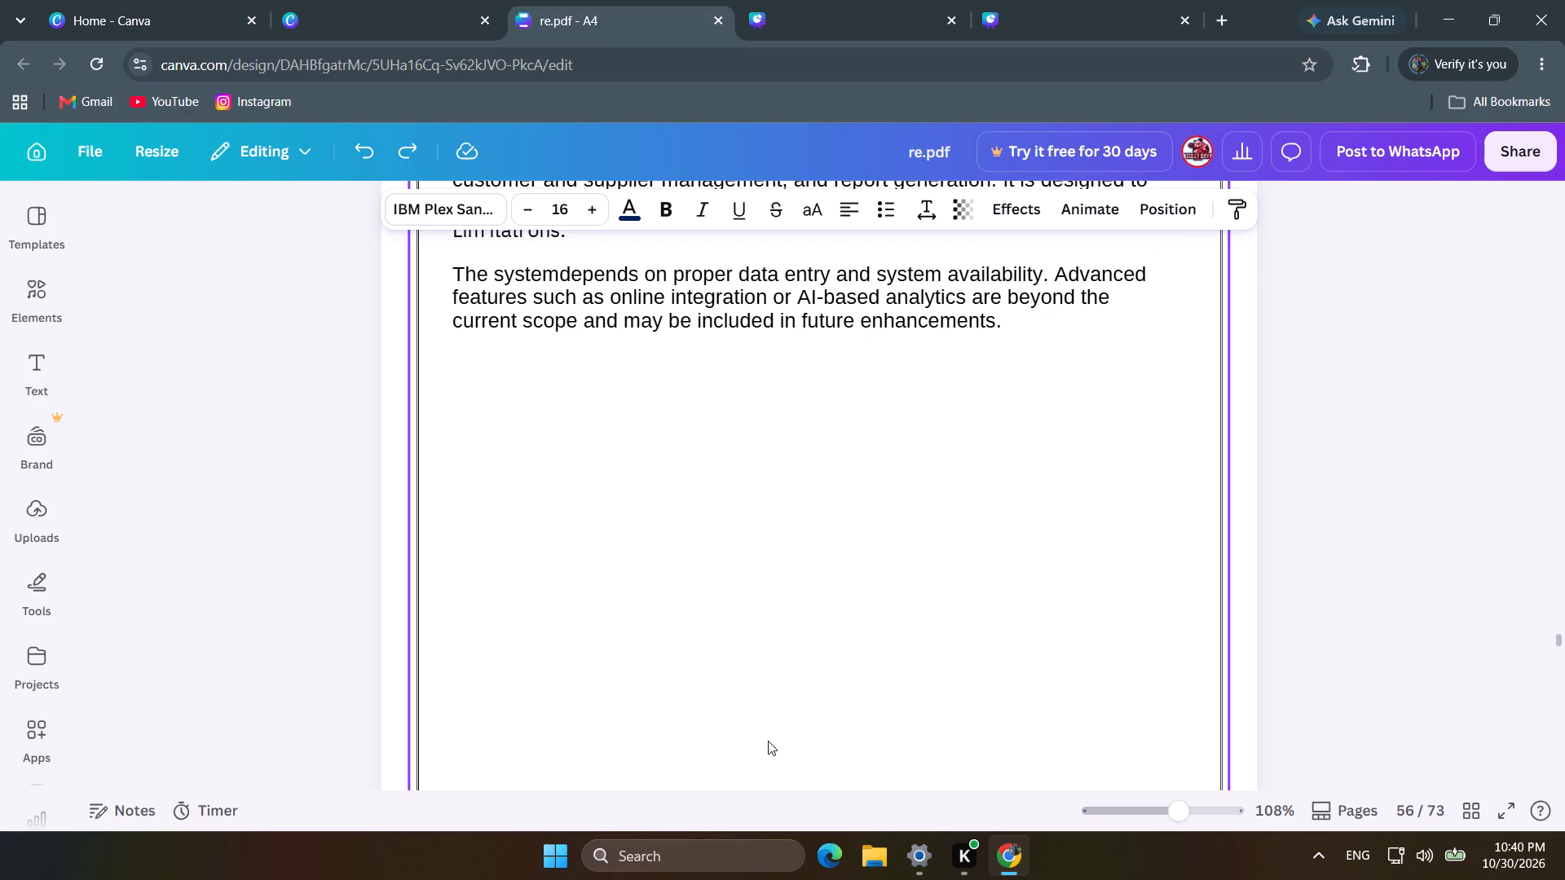
scroll(725, 566, down, 4)
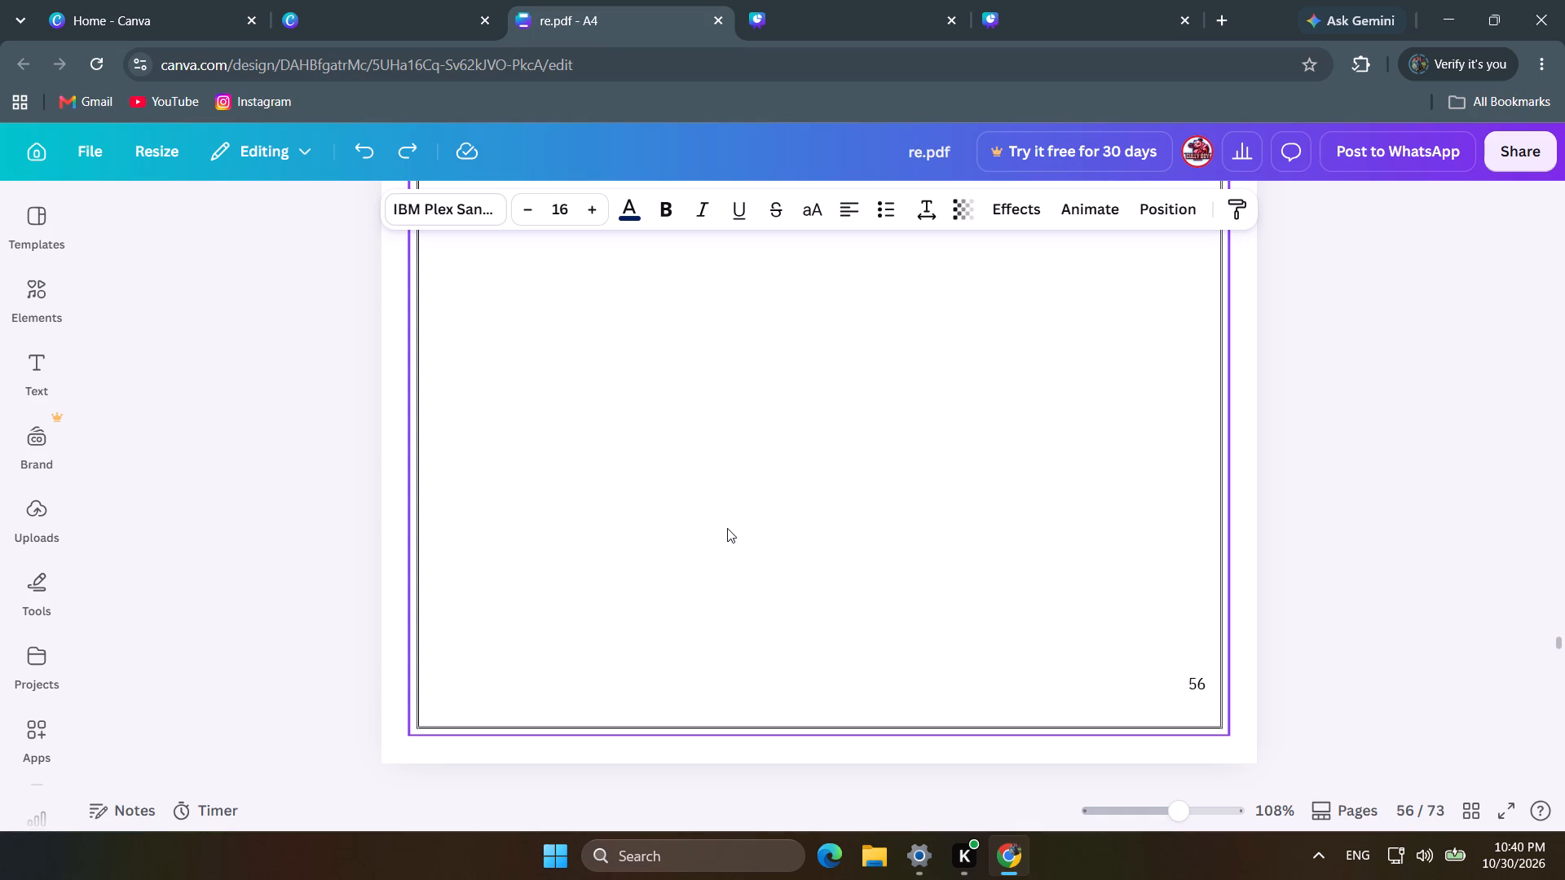
scroll(725, 528, down, 4)
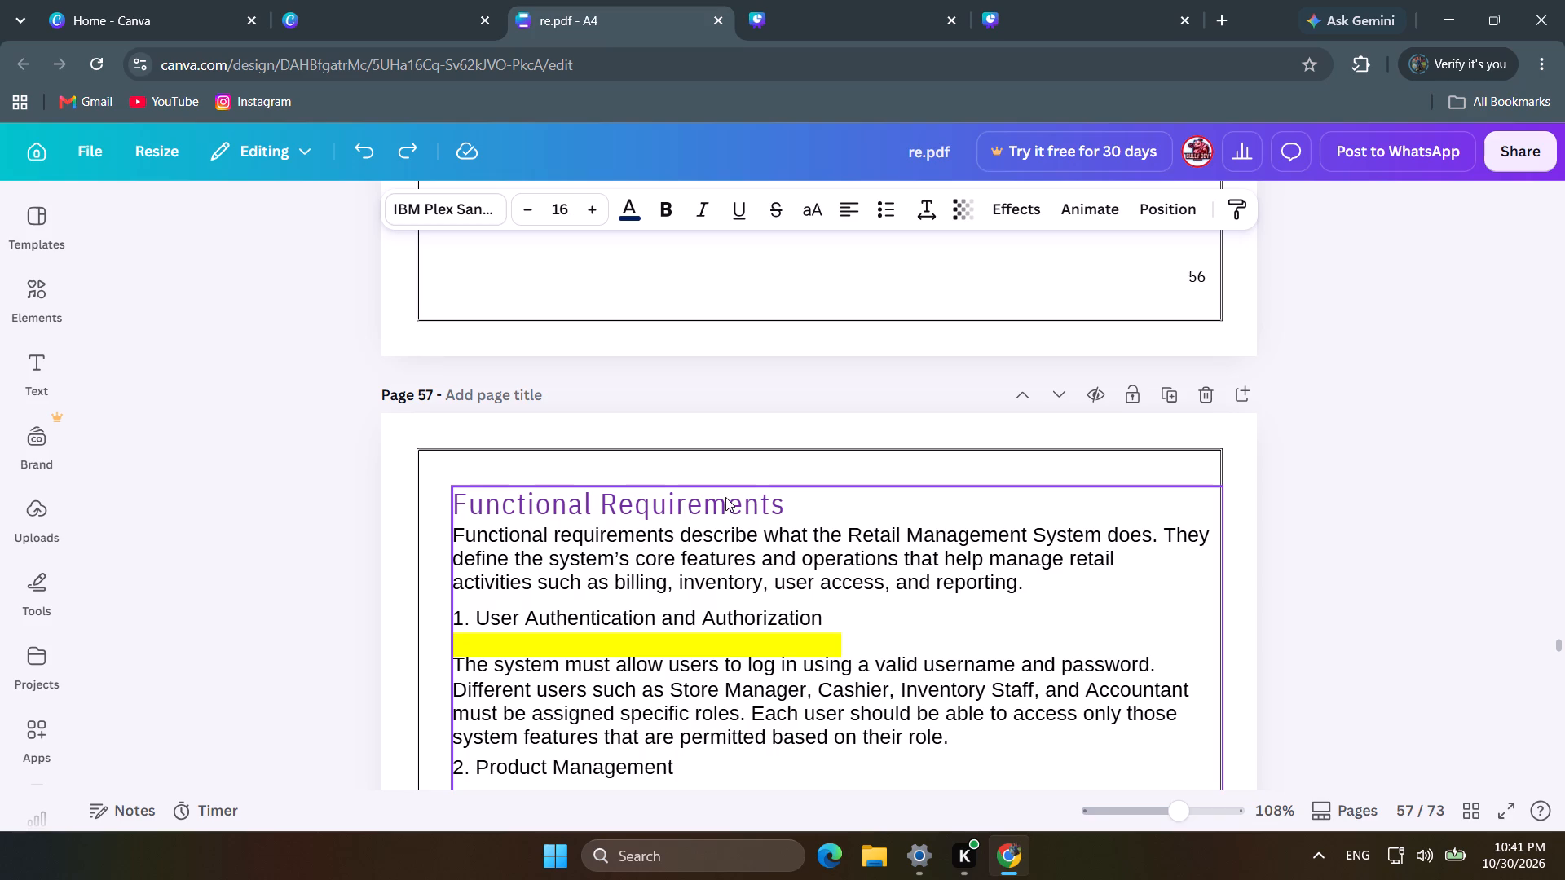
scroll(725, 497, down, 5)
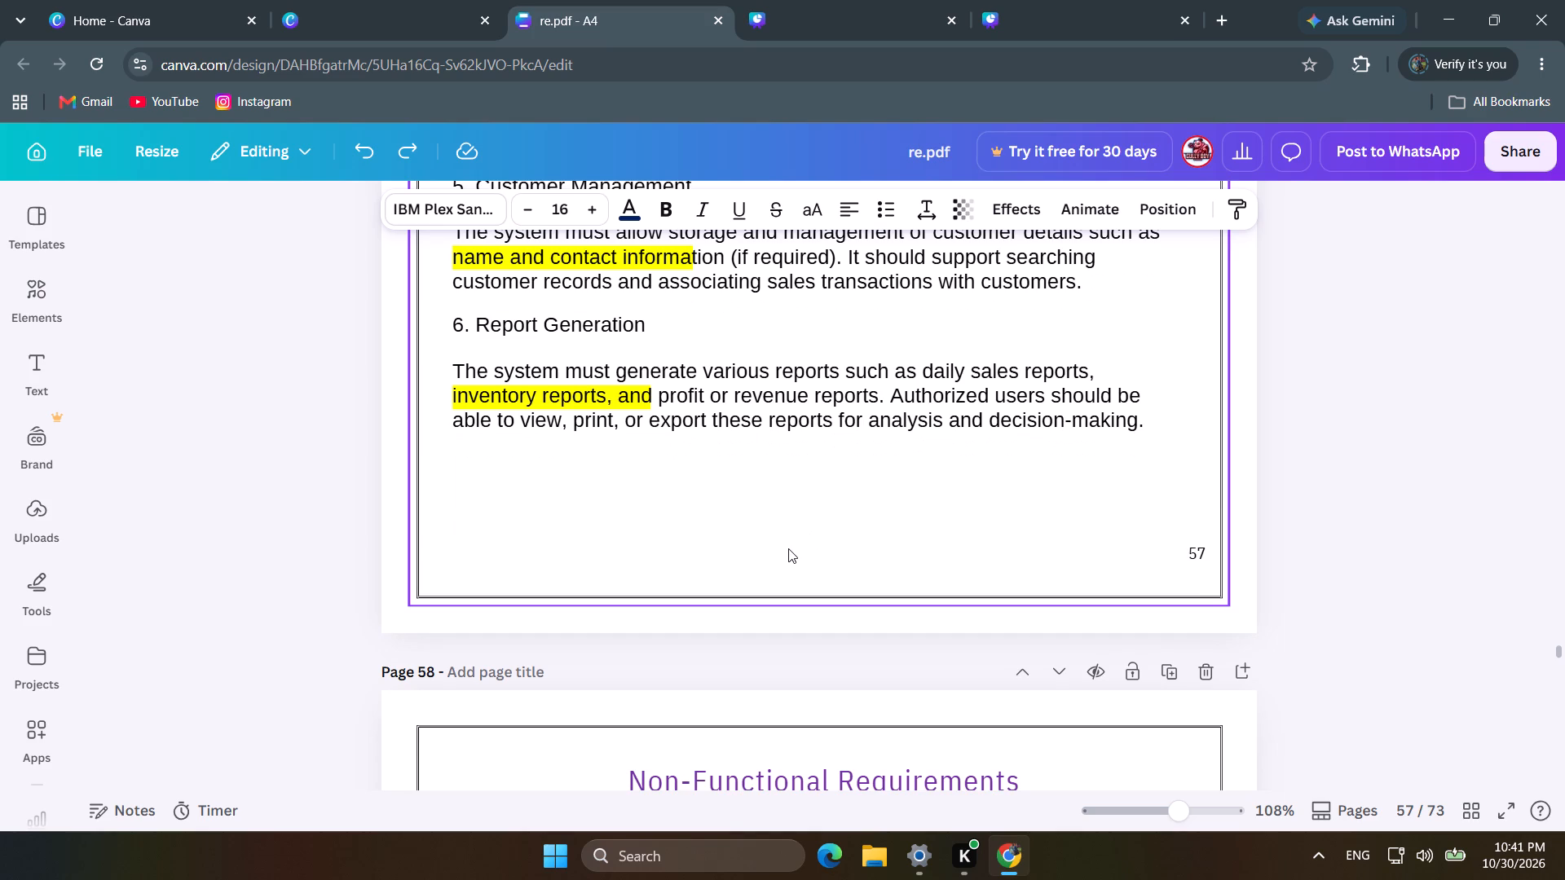
scroll(790, 540, down, 6)
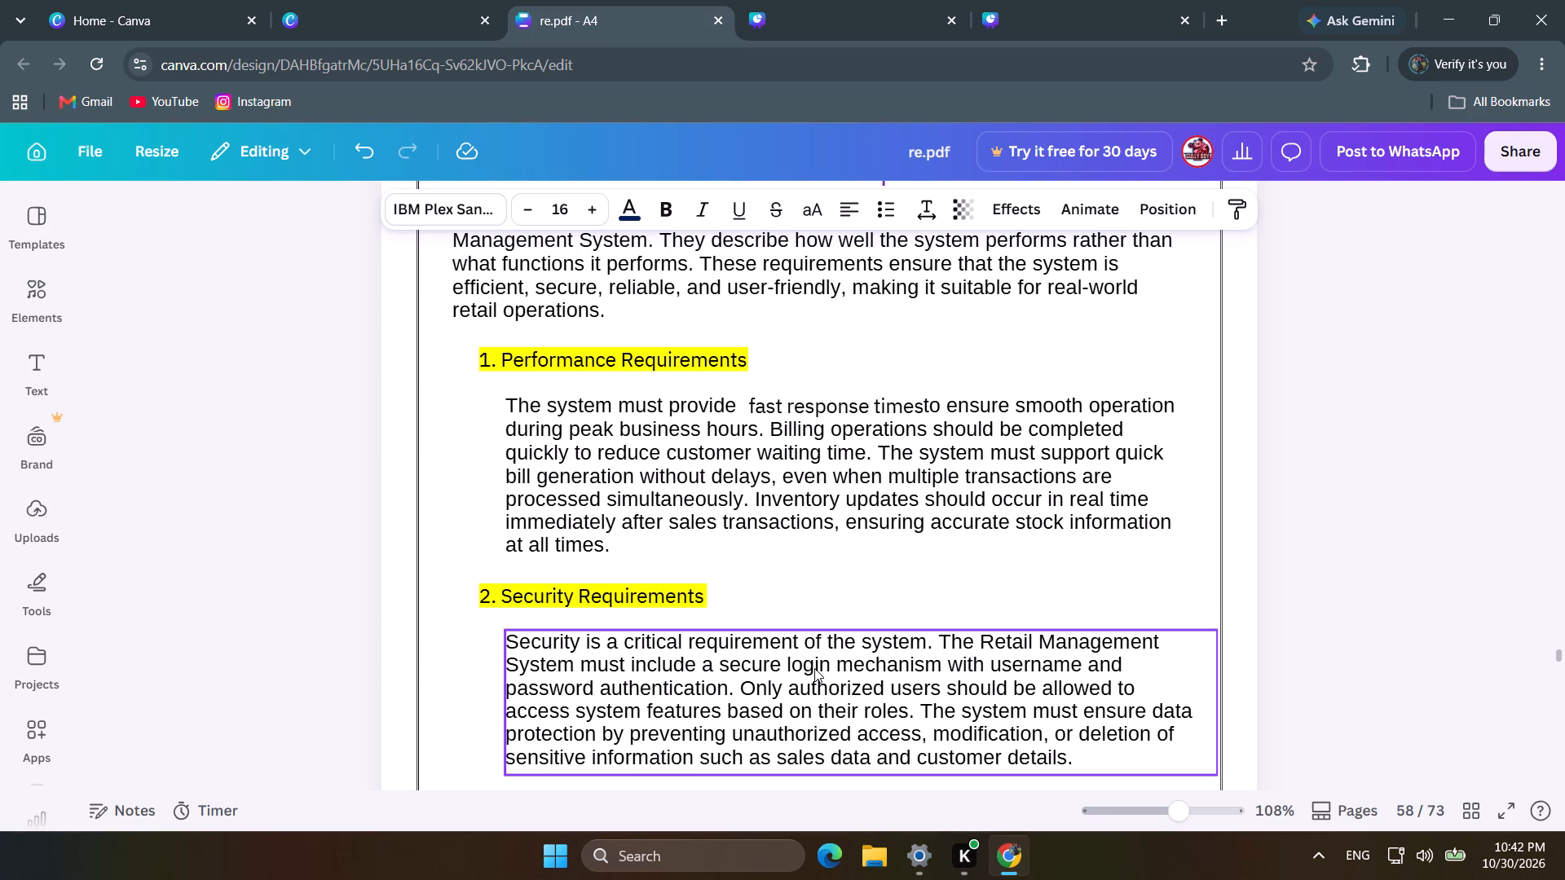
scroll(1031, 637, down, 6)
scroll(1047, 332, down, 3)
scroll(887, 403, down, 4)
scroll(887, 403, up, 3)
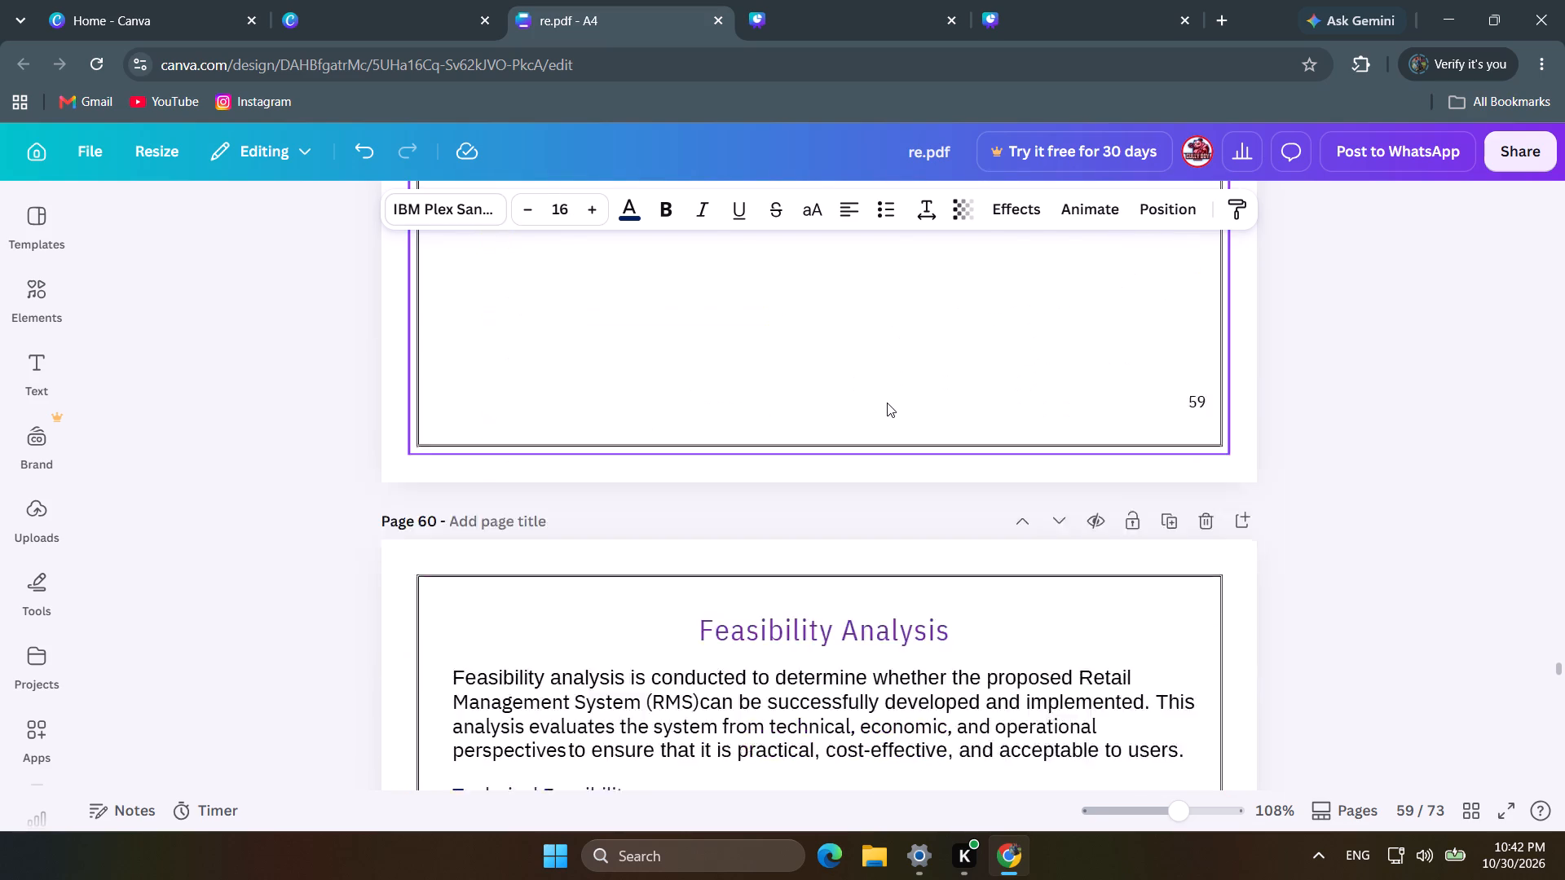
scroll(887, 403, up, 20)
scroll(887, 403, up, 5)
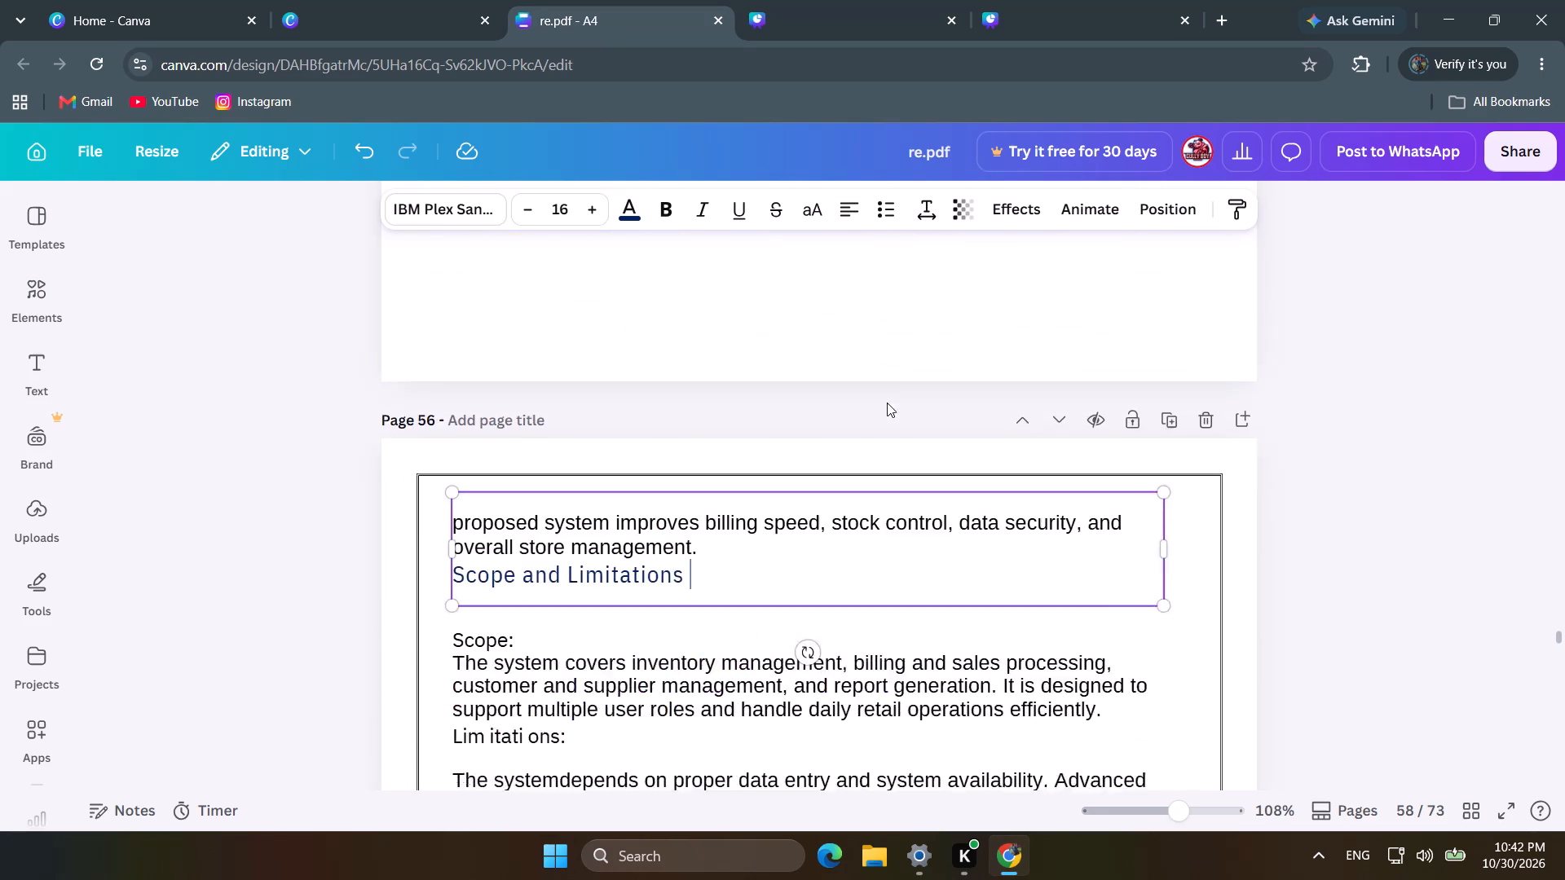
scroll(887, 403, up, 9)
Close the two blank design browser tabs beside the report.
click(835, 11)
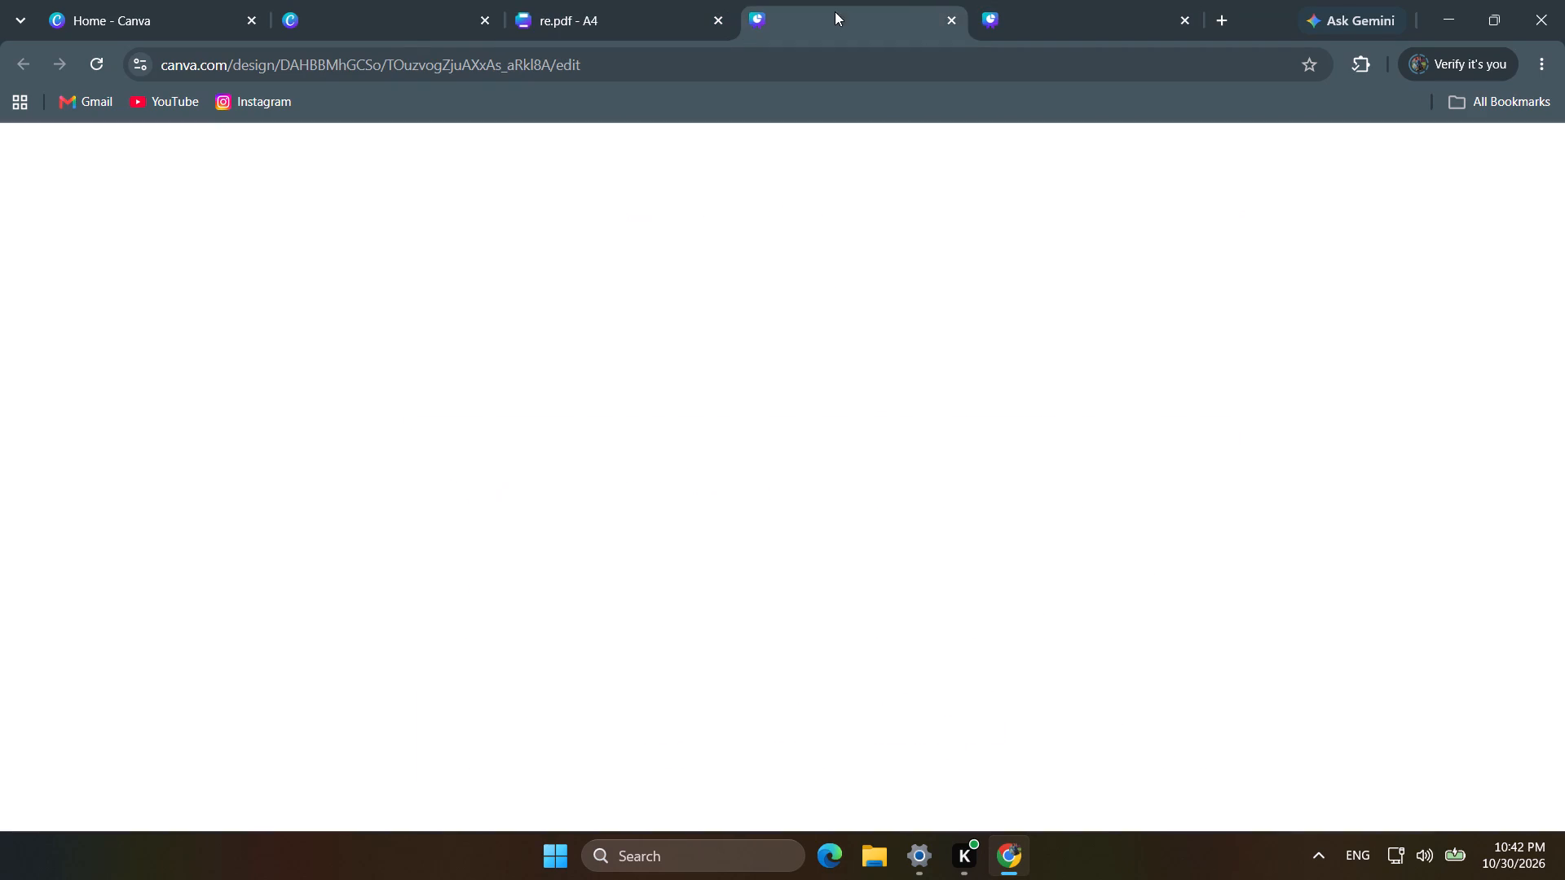
click(950, 20)
click(950, 20)
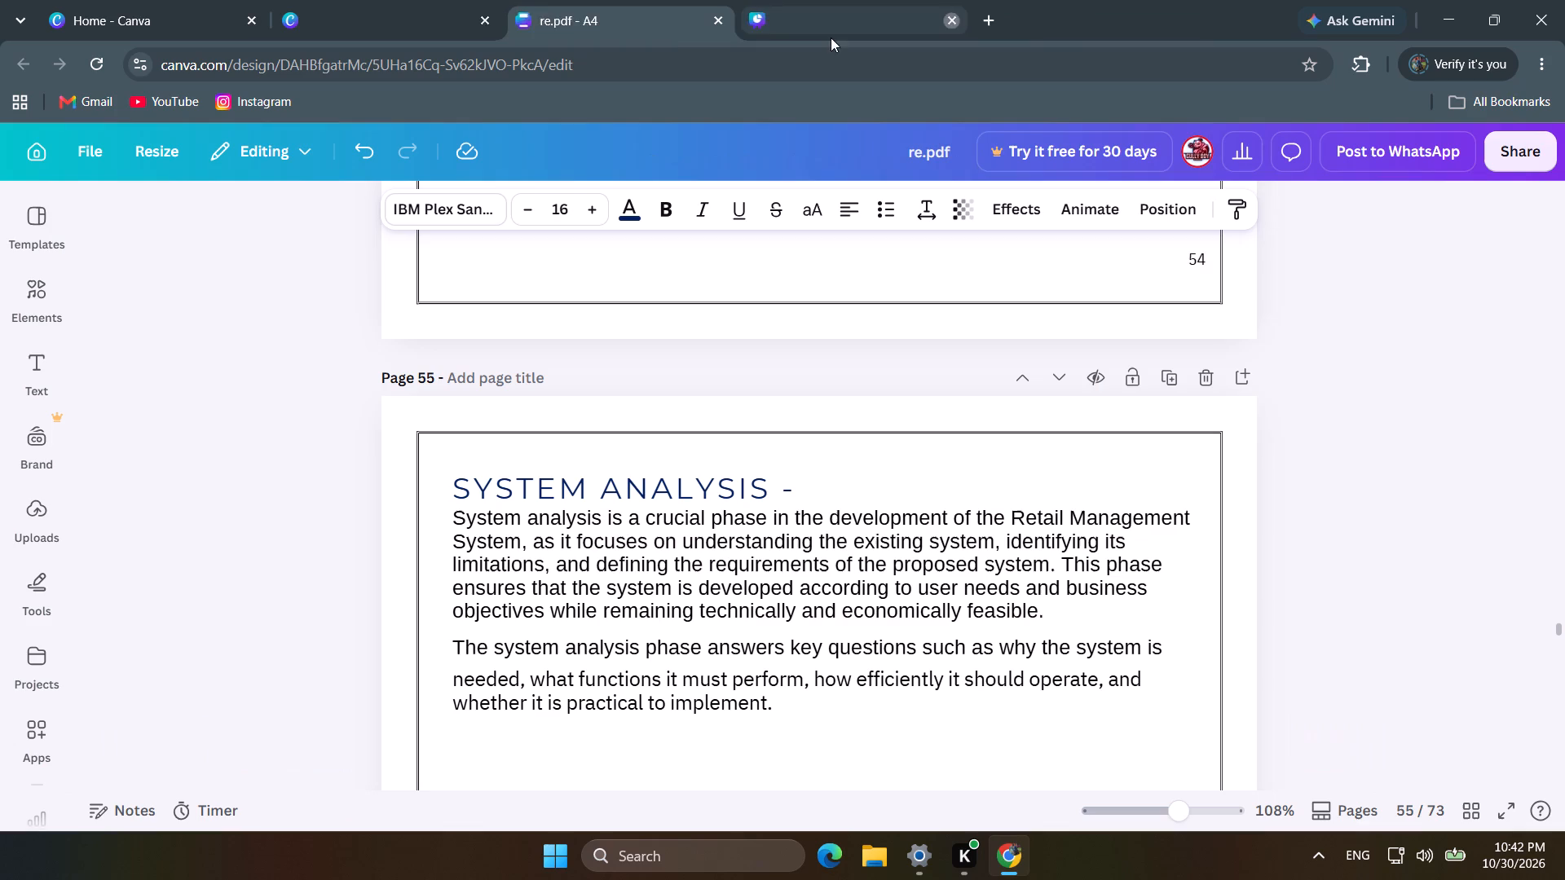
Switch to the "science fair project" search results, browse the designs and templates, and open the "My Science Project Title" template preview.
click(289, 0)
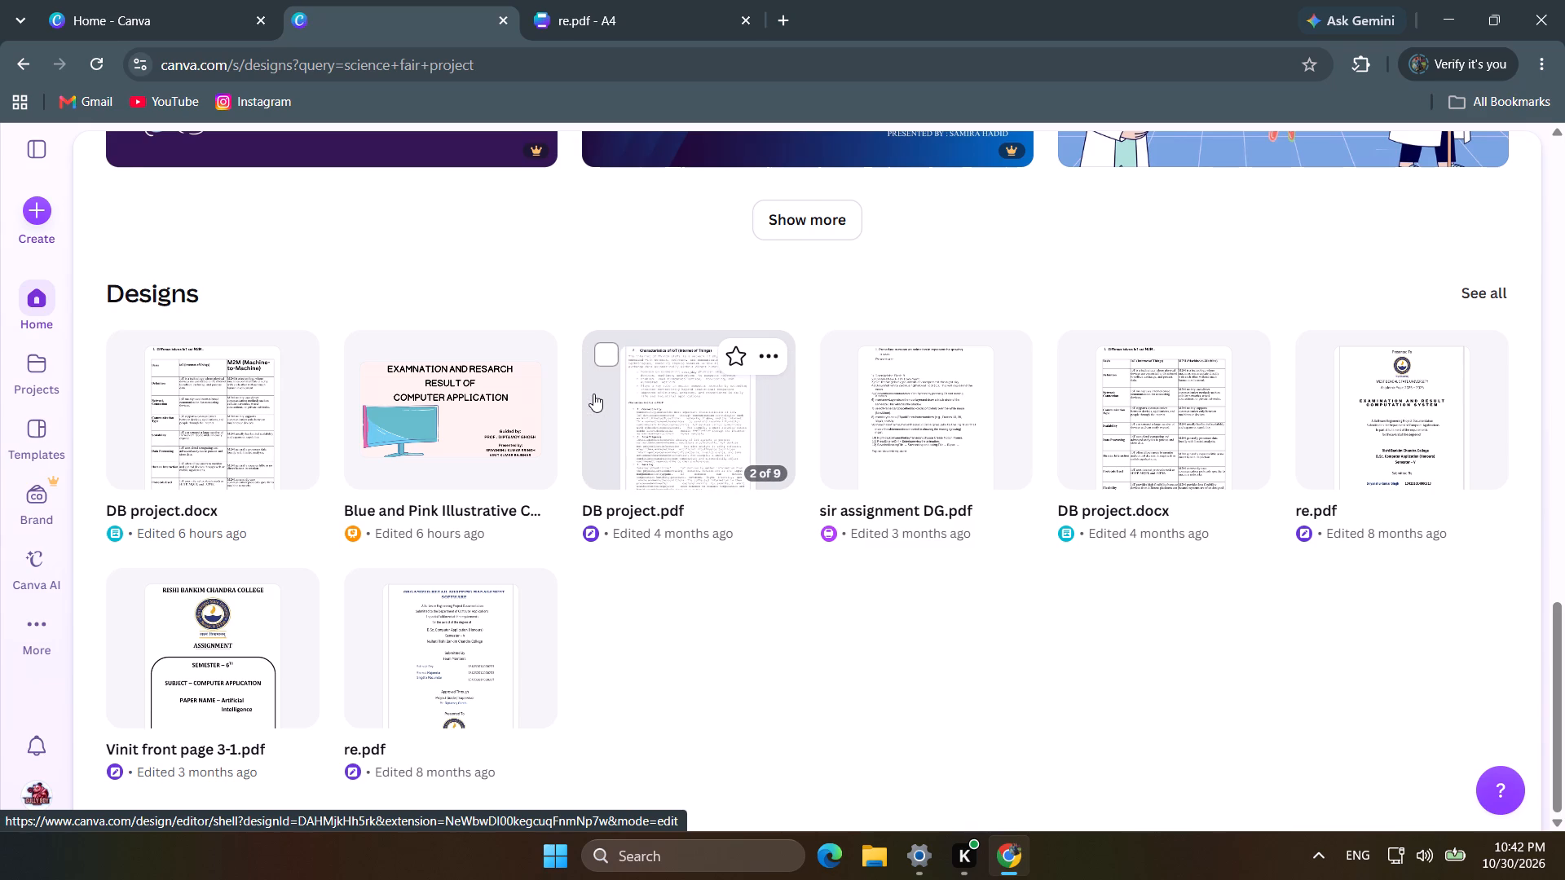
scroll(649, 689, down, 4)
scroll(806, 469, up, 12)
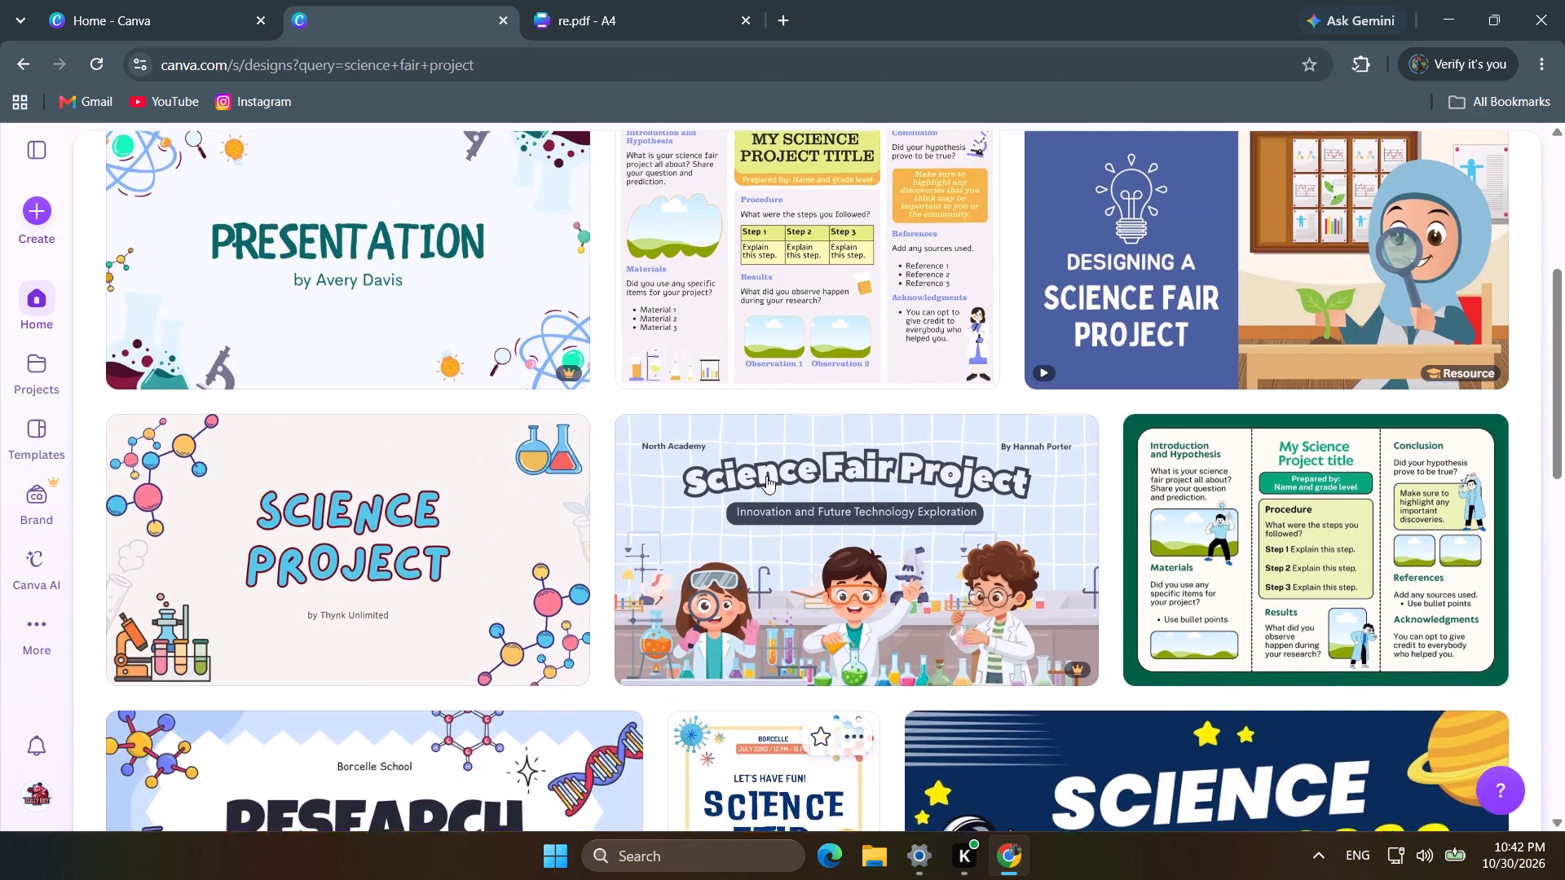
scroll(769, 471, up, 11)
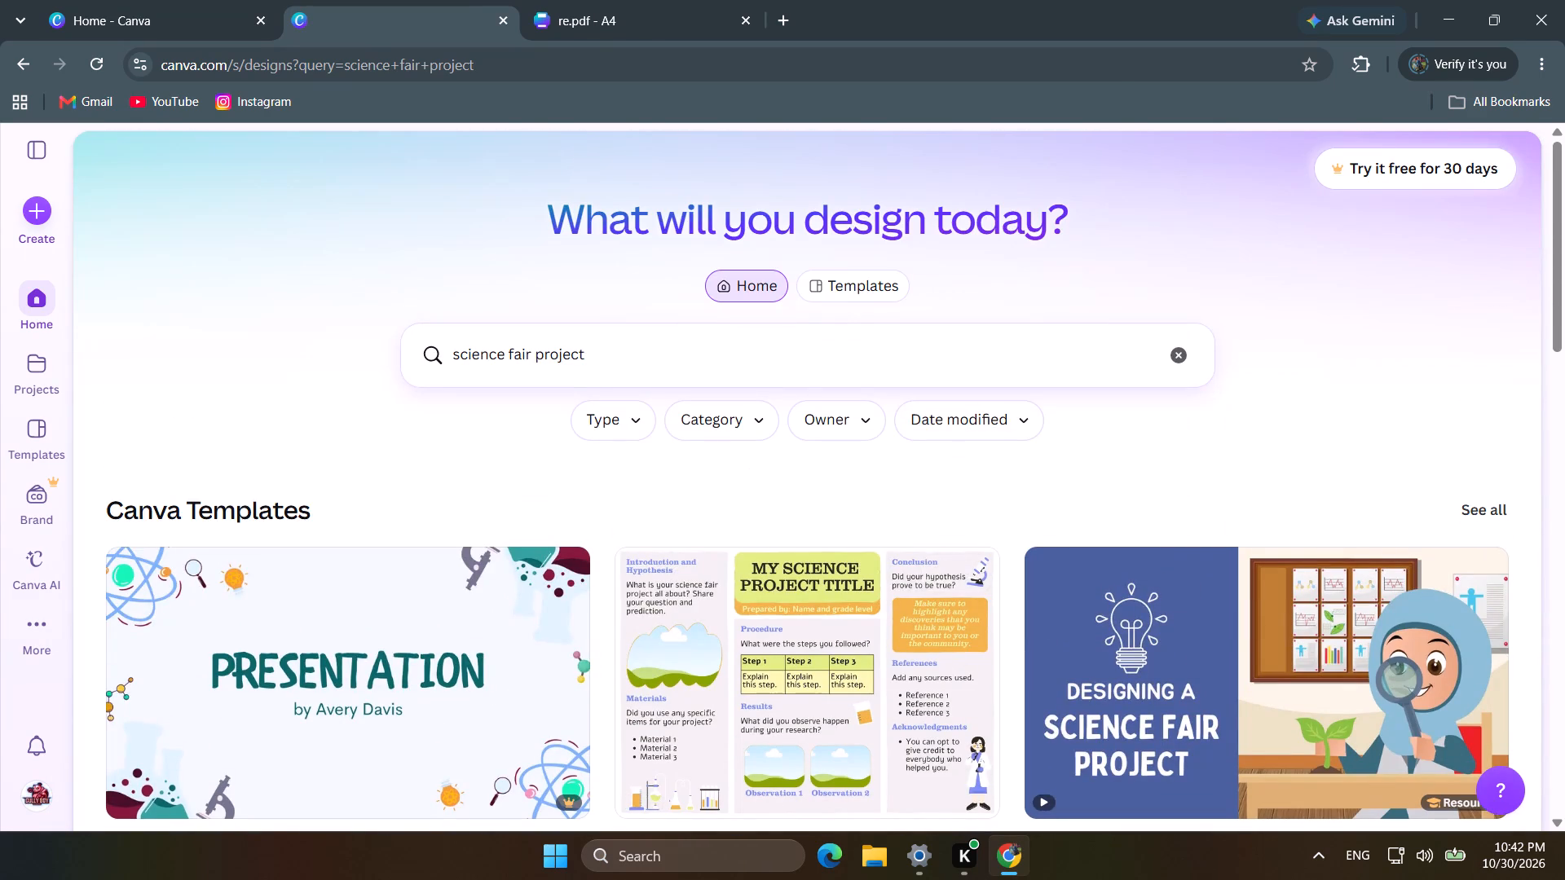
click(227, 0)
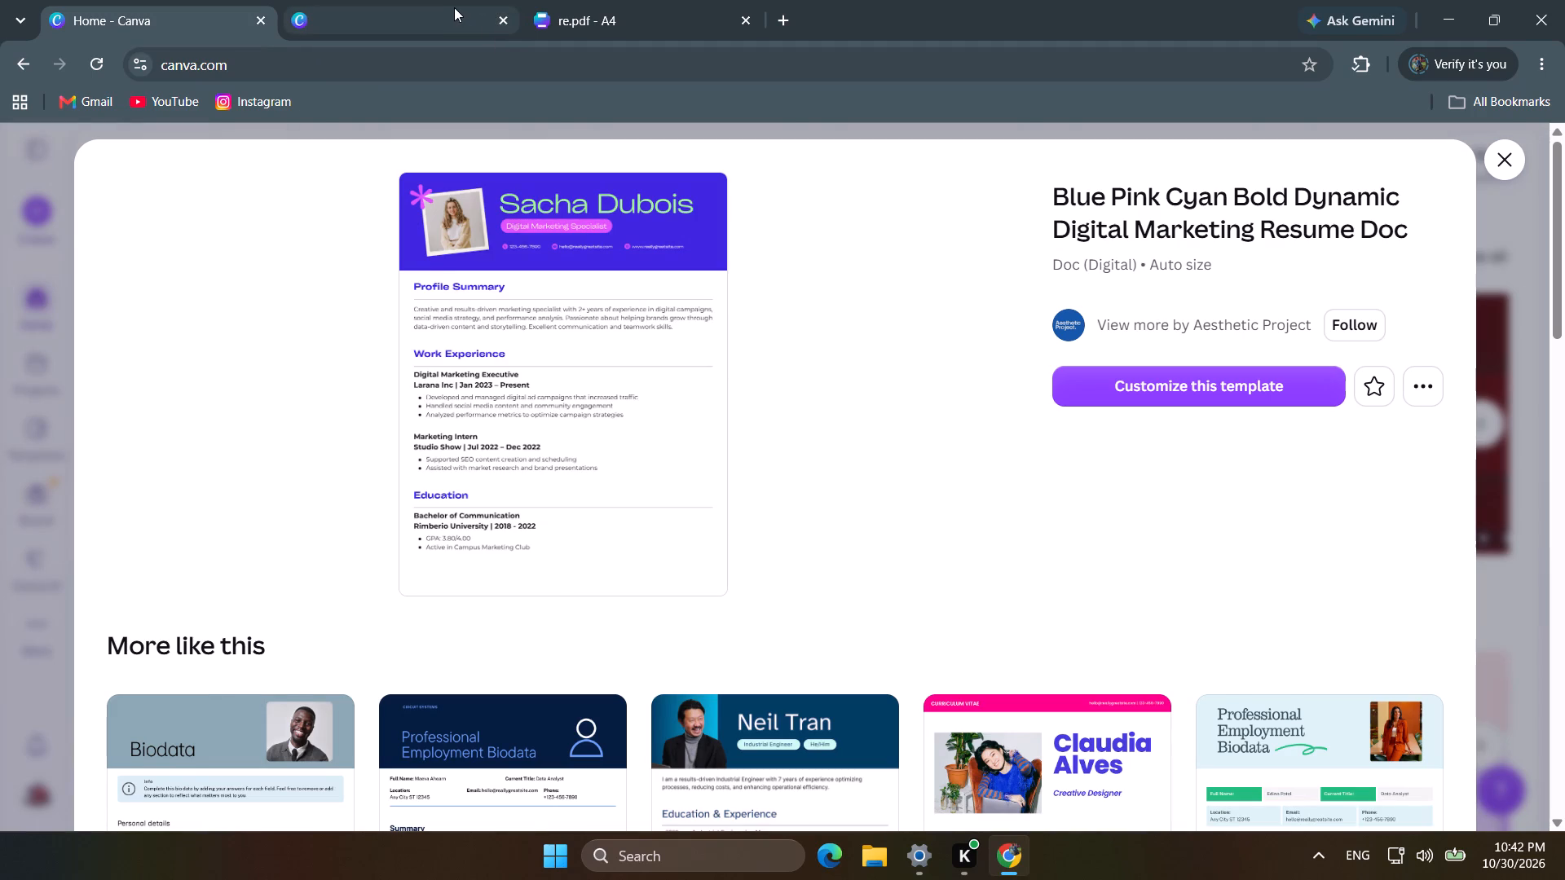
click(454, 7)
click(782, 653)
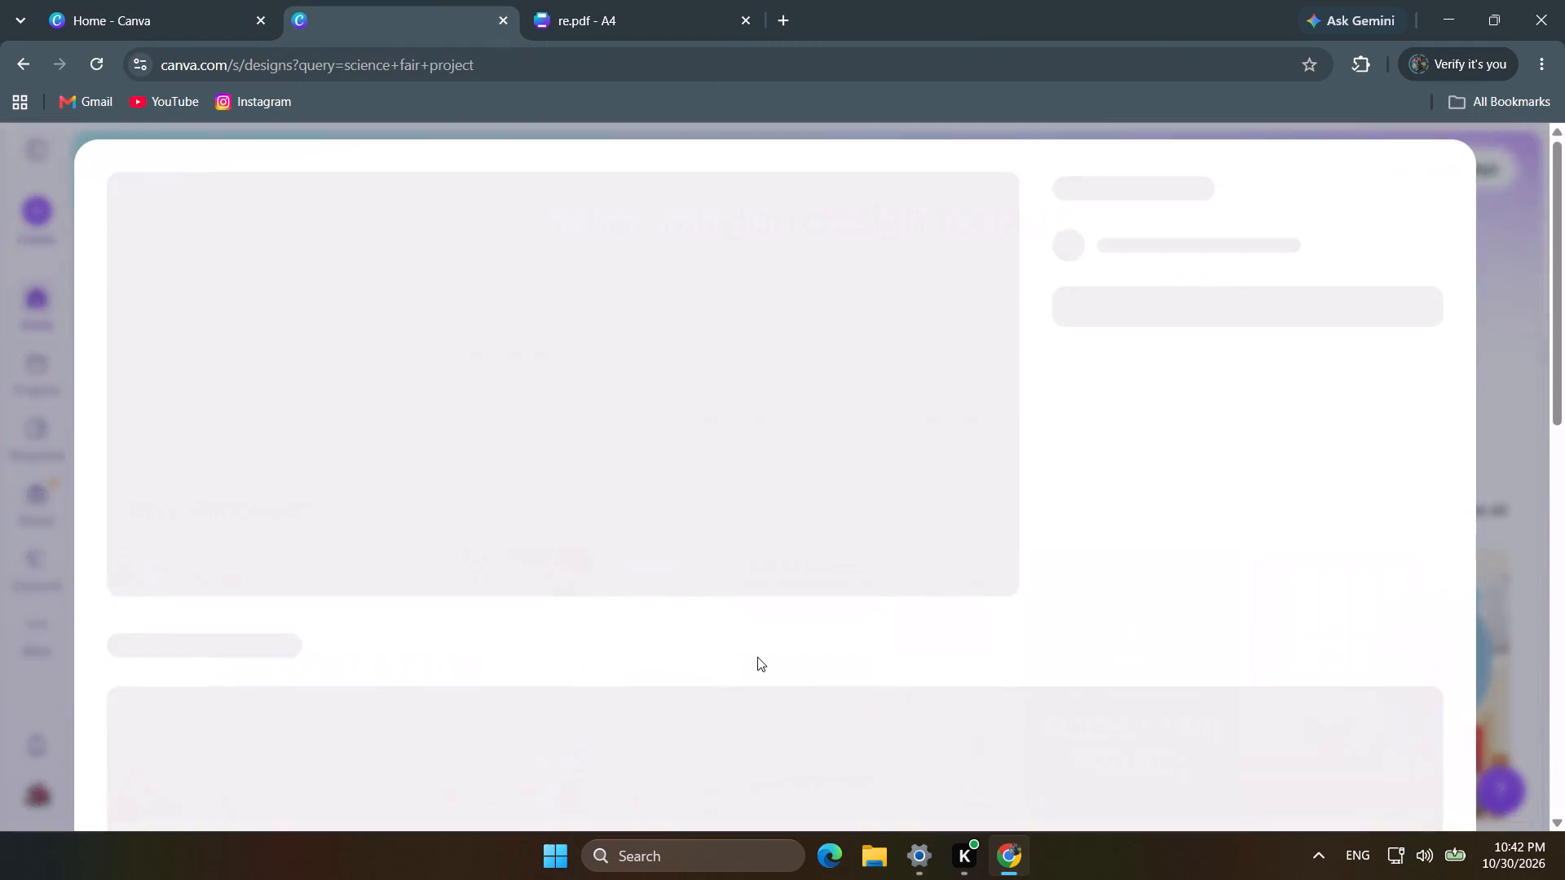